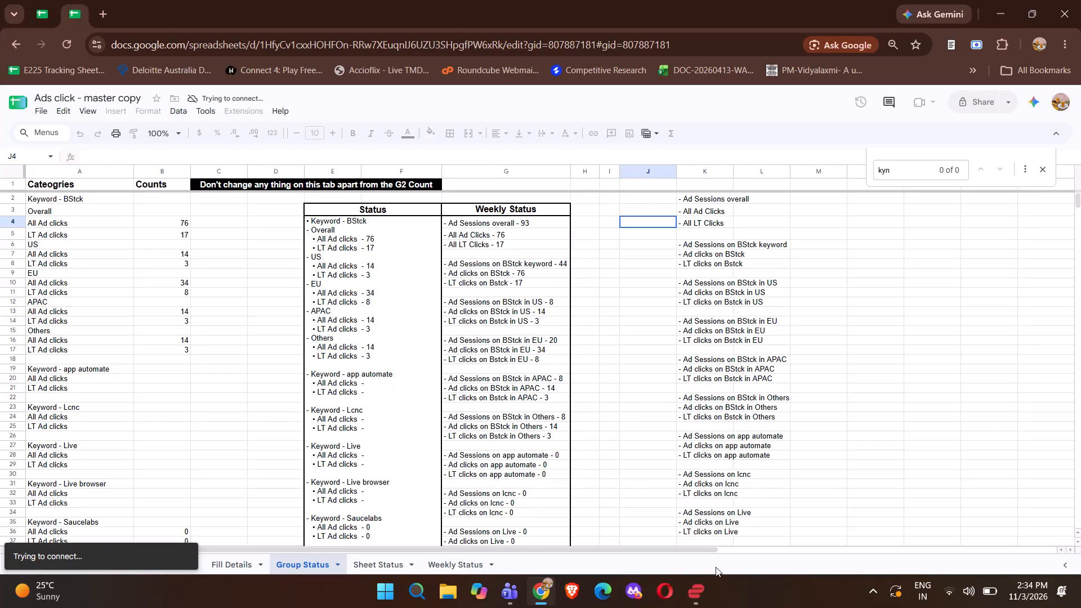
# Bring up ExpressVPN and close its window.
pyautogui.click(702, 582)
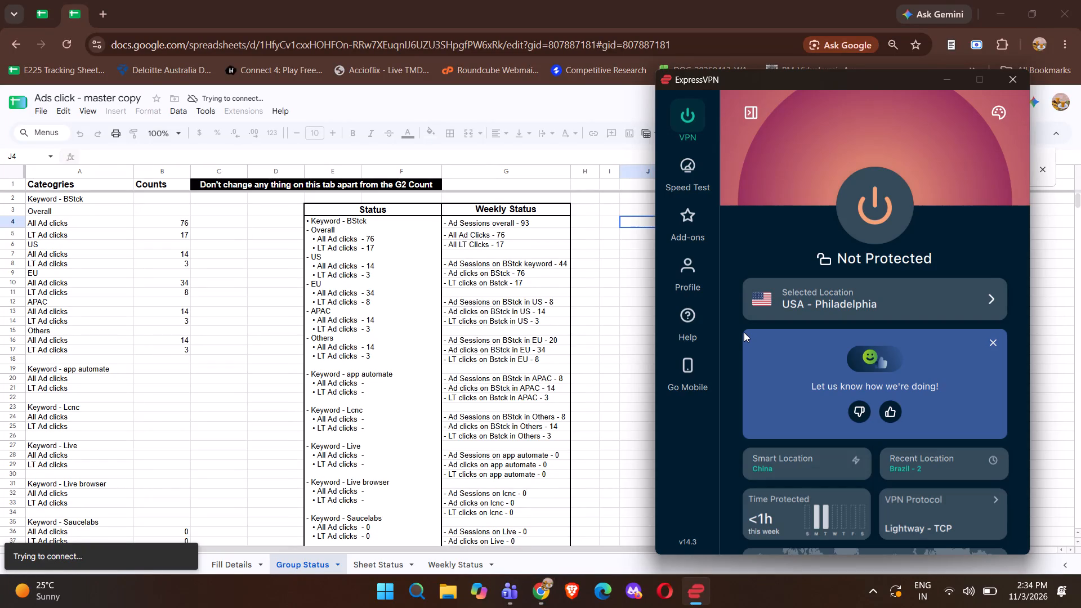
pyautogui.click(1006, 72)
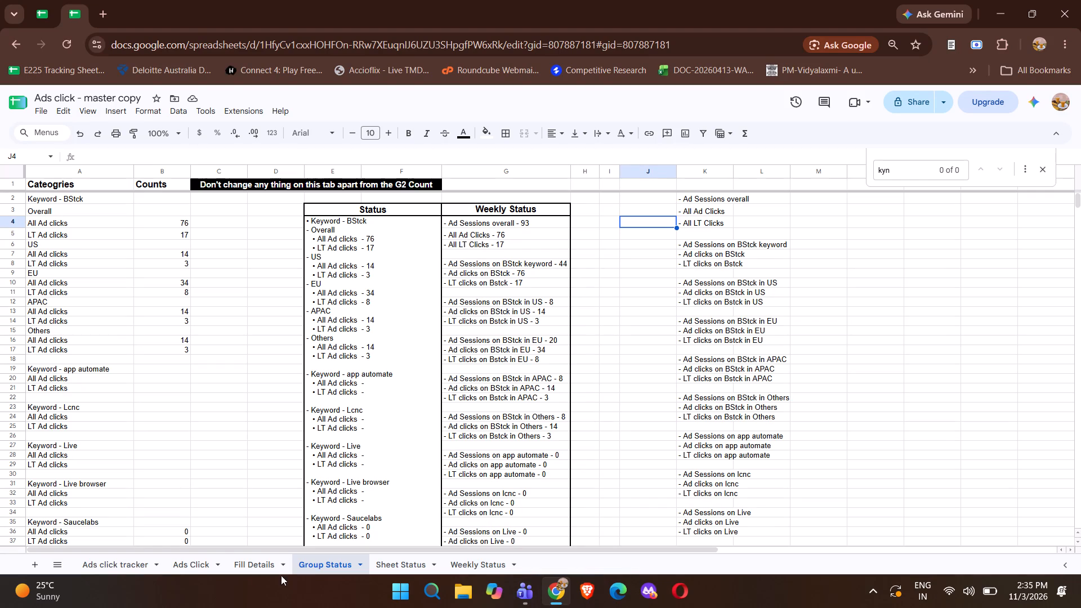
# Open the Ads Click sheet of the Ads click - master copy spreadsheet.
pyautogui.click(194, 563)
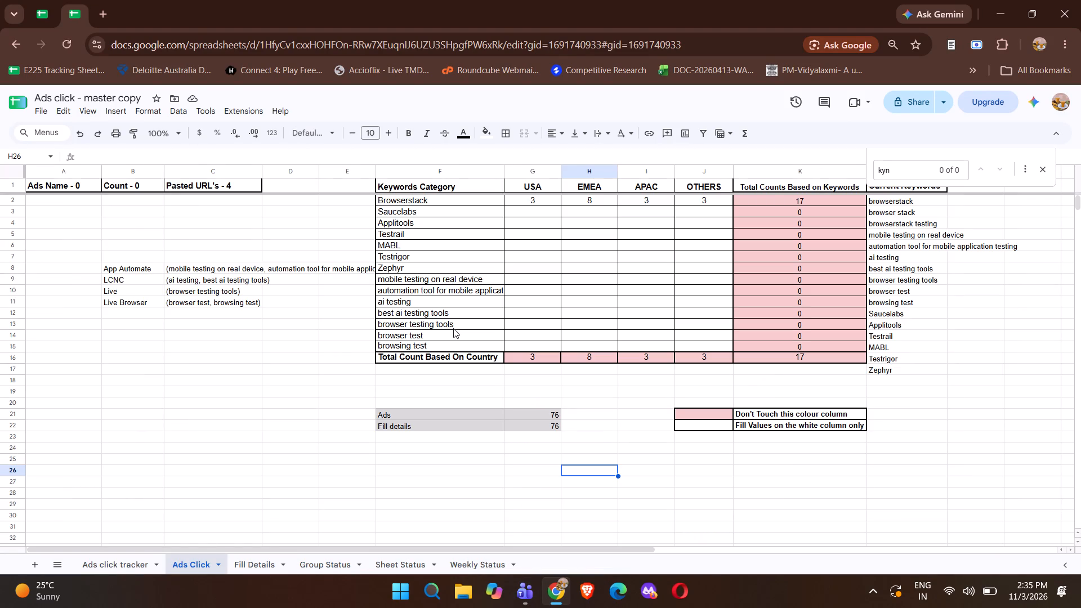
# In the Hritik task Test spreadsheet, copy Done into Status 1 of the 3 Nov 2026 afternoon rows 9603 to 9606.
pyautogui.hotkey('ctrl', 'Tab')
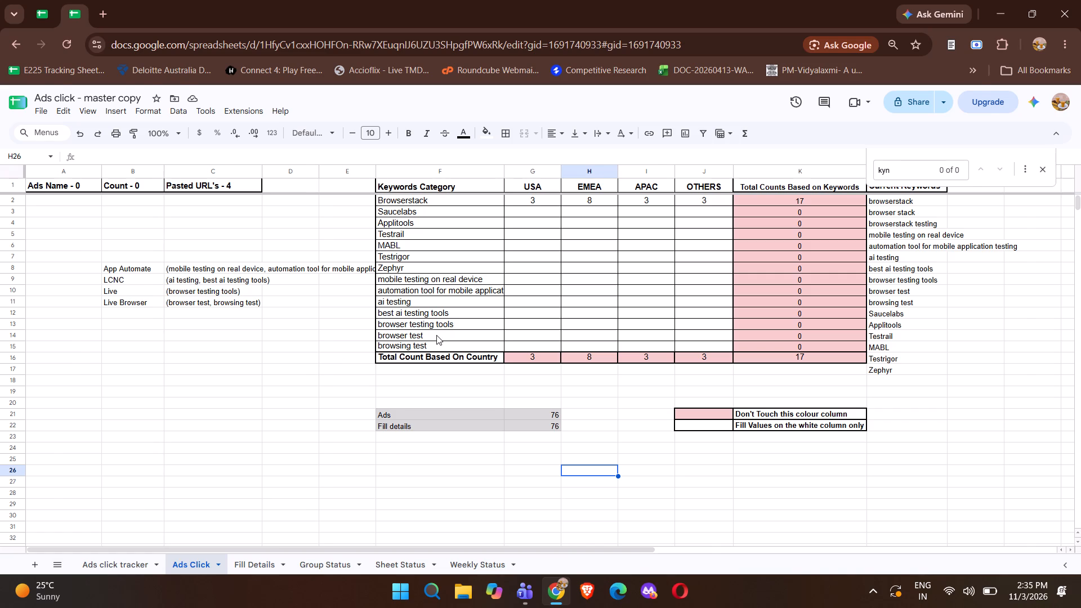
pyautogui.click(531, 274)
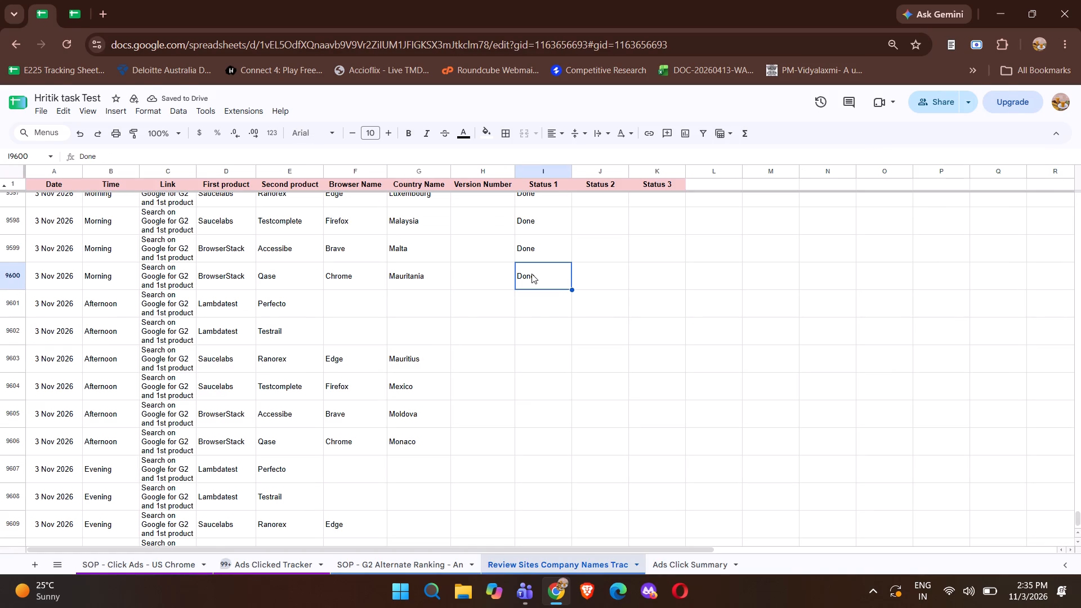
pyautogui.hotkey('ctrl', 'c')
pyautogui.click(530, 360)
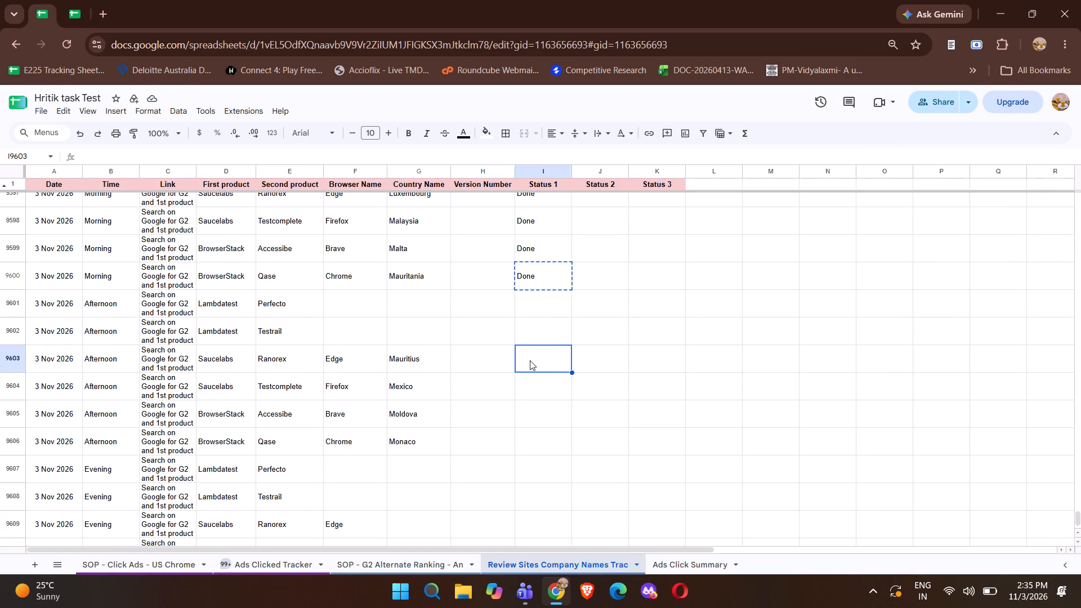
pyautogui.hotkey('shift', 'Up')
pyautogui.hotkey('shift', 'Down')
pyautogui.hotkey('shift', 'Down')
pyautogui.hotkey('shift', 'Down')
pyautogui.hotkey('shift', 'Down')
pyautogui.hotkey('shift', 'Down')
pyautogui.hotkey('shift', 'Up')
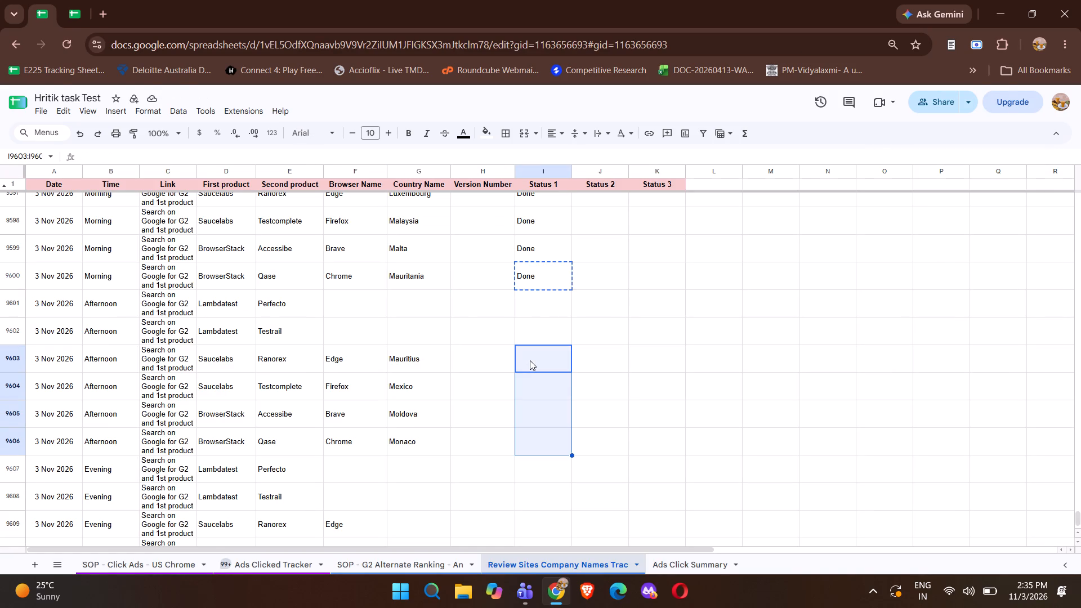
pyautogui.hotkey('ctrl', 'v')
pyautogui.keyDown('ctrl'); pyautogui.click(530, 360); pyautogui.keyUp('ctrl')
# Search the sheet for the last filled country, Monaco, and go back to its previous occurrence on 27 Oct 2026.
pyautogui.scroll(-2, 530, 360)
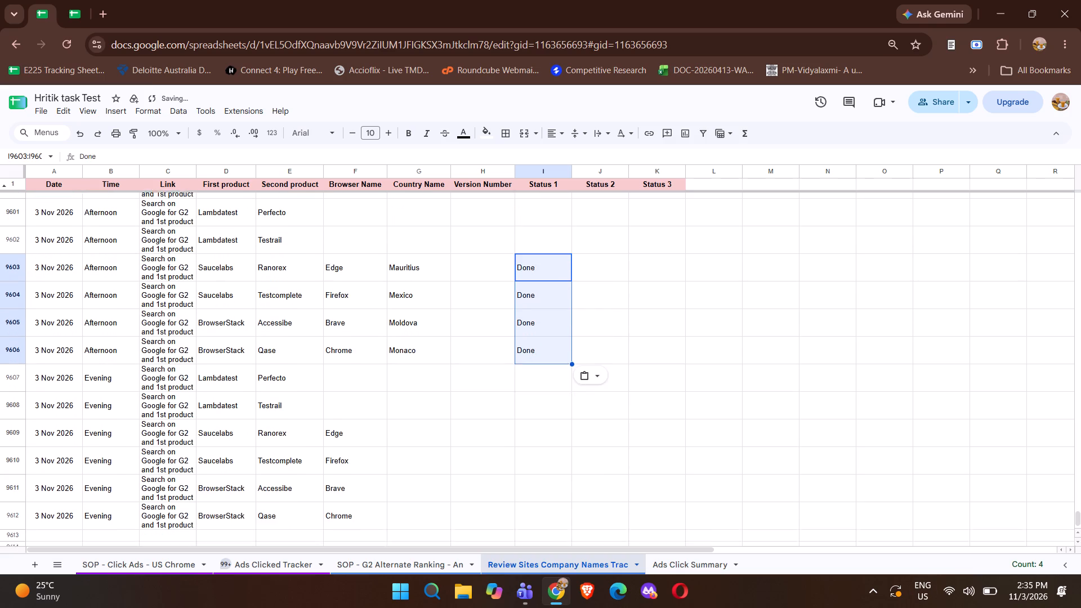
pyautogui.scroll(-1, 530, 360)
pyautogui.click(428, 290)
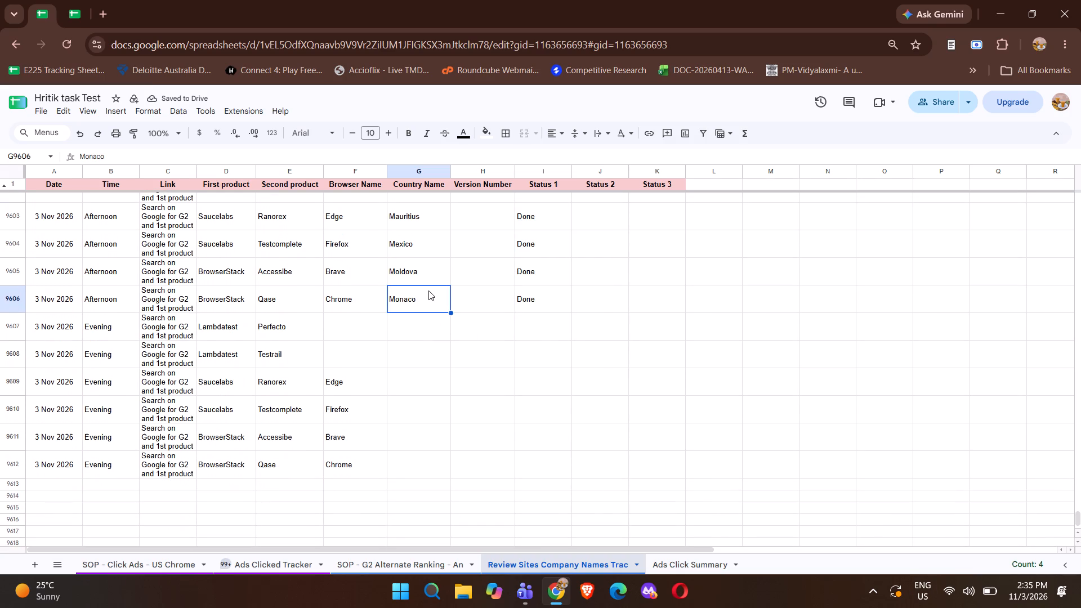
pyautogui.hotkey('ctrl', 'c')
pyautogui.hotkey('ctrl', 'f')
pyautogui.hotkey('ctrl', 'v')
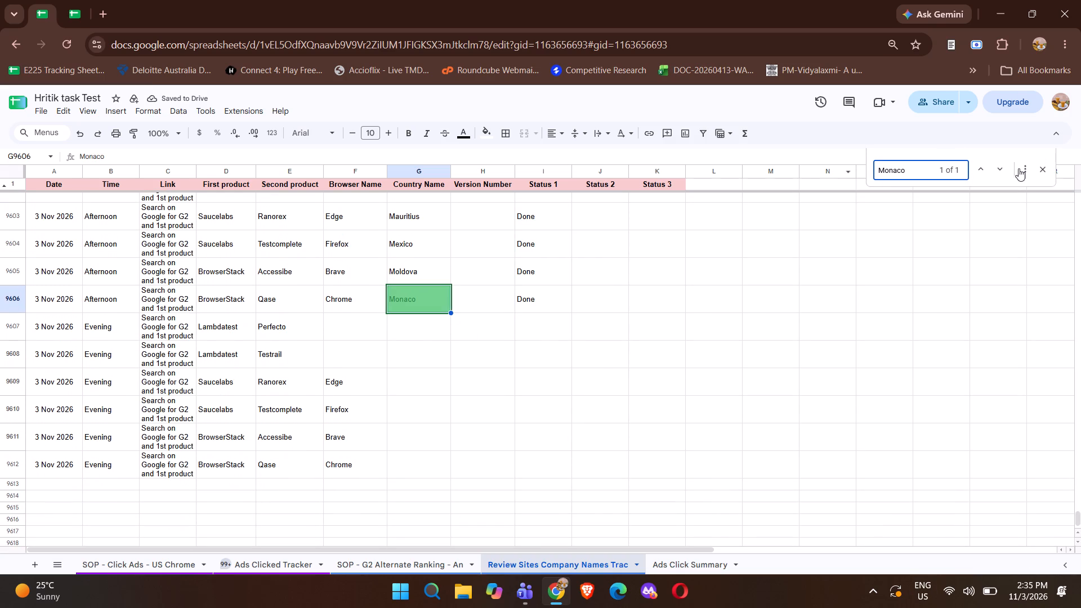
pyautogui.click(982, 163)
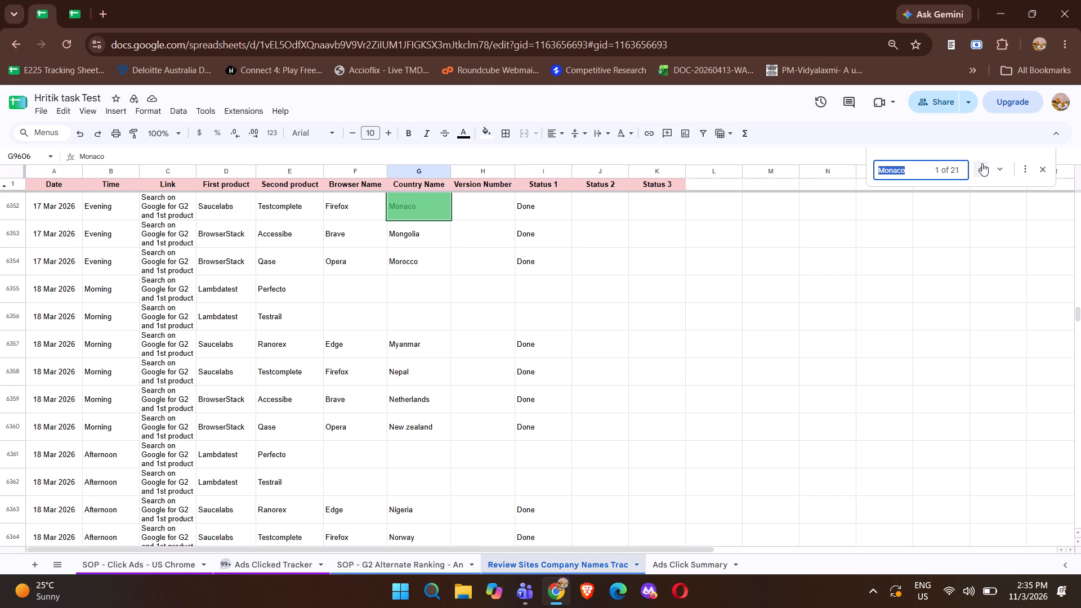
pyautogui.click(982, 163)
pyautogui.click(982, 163)
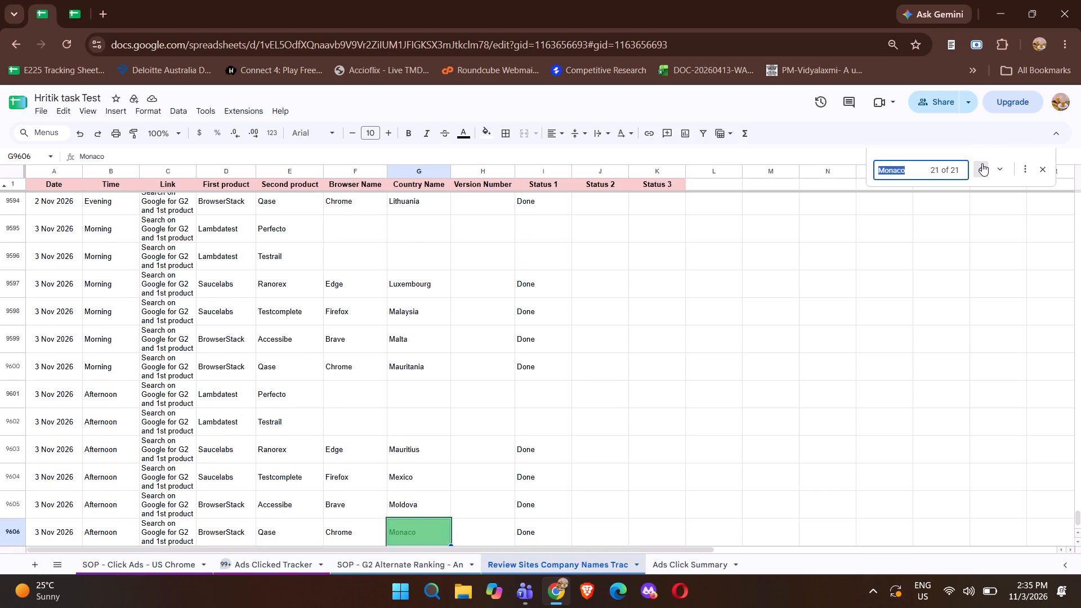
# Copy Mongolia, Montenegro, Morocco and Myanmar from the 27 Oct rows into Country Name of the 3 Nov evening rows 9609 to 9612.
pyautogui.click(422, 238)
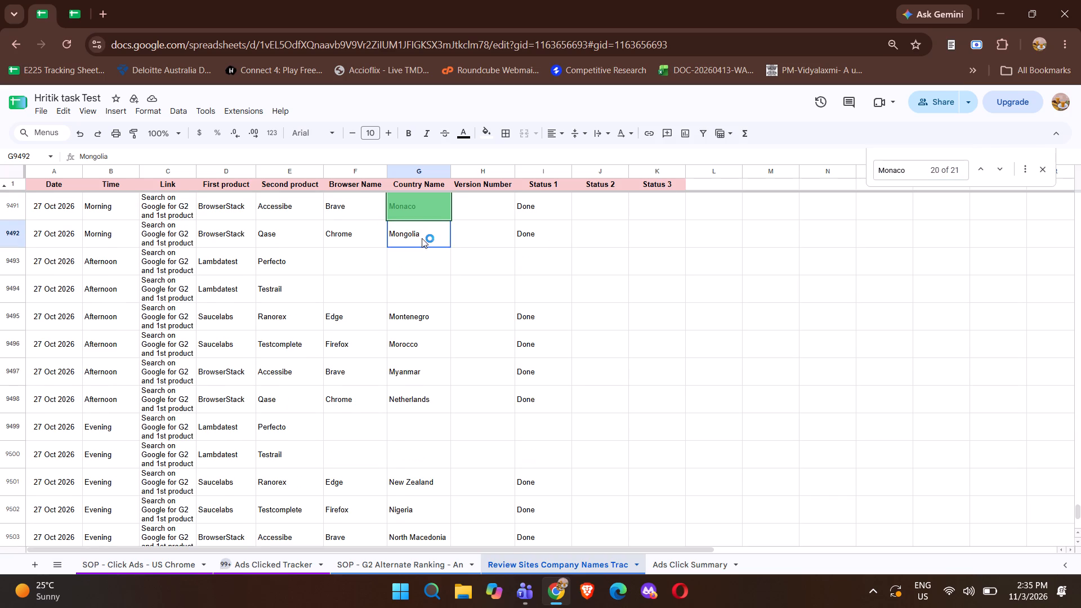
pyautogui.keyDown('ctrl'); pyautogui.click(419, 319); pyautogui.keyUp('ctrl')
pyautogui.keyDown('ctrl'); pyautogui.click(409, 345); pyautogui.keyUp('ctrl')
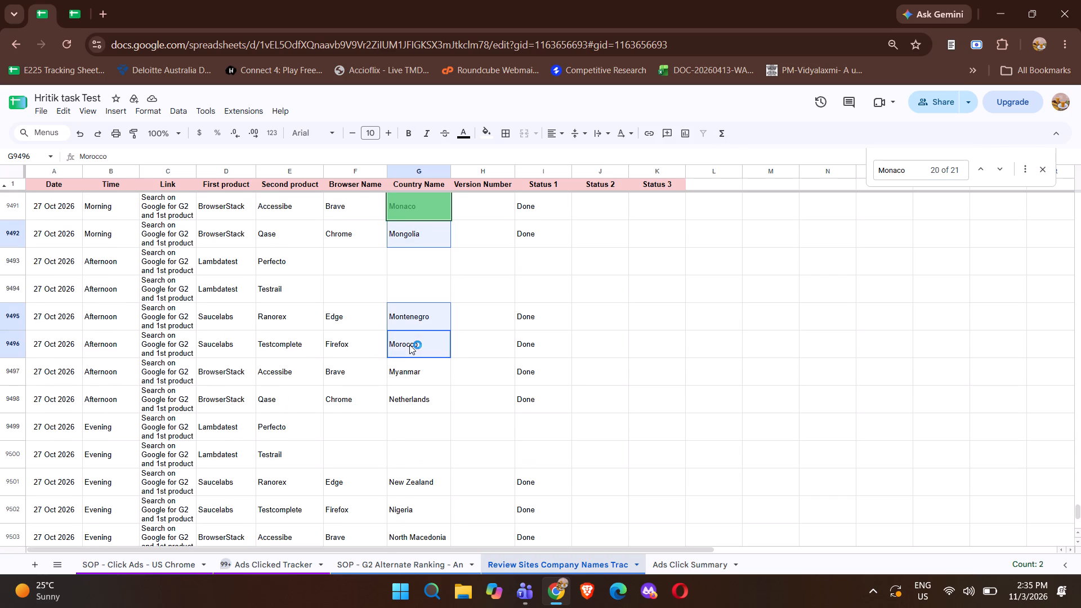
pyautogui.keyDown('ctrl'); pyautogui.click(409, 365); pyautogui.keyUp('ctrl')
pyautogui.hotkey('ctrl', 'c')
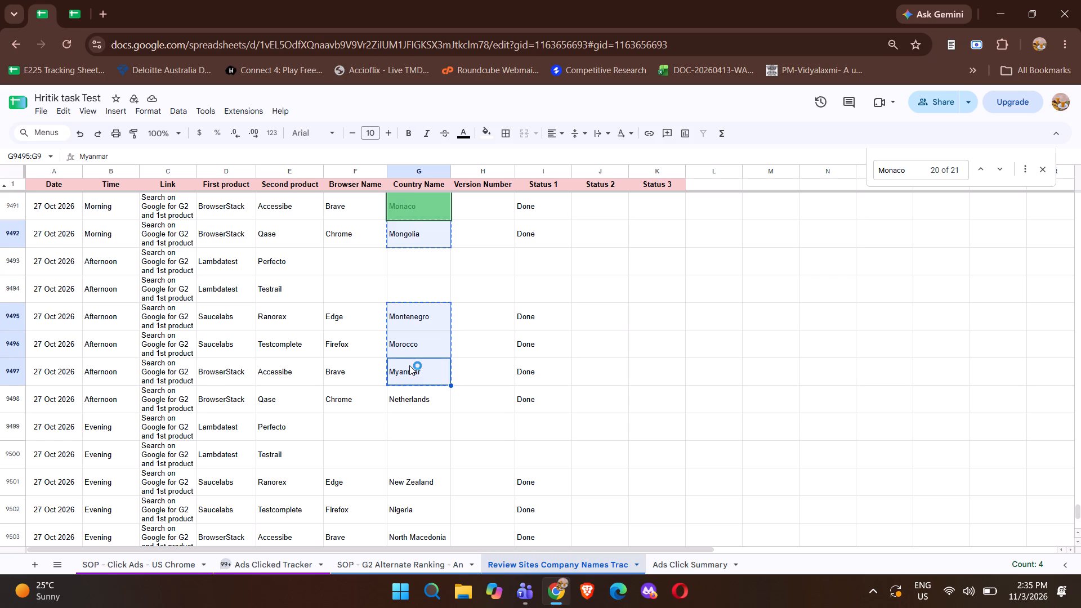
pyautogui.click(1000, 164)
pyautogui.scroll(-1, 817, 290)
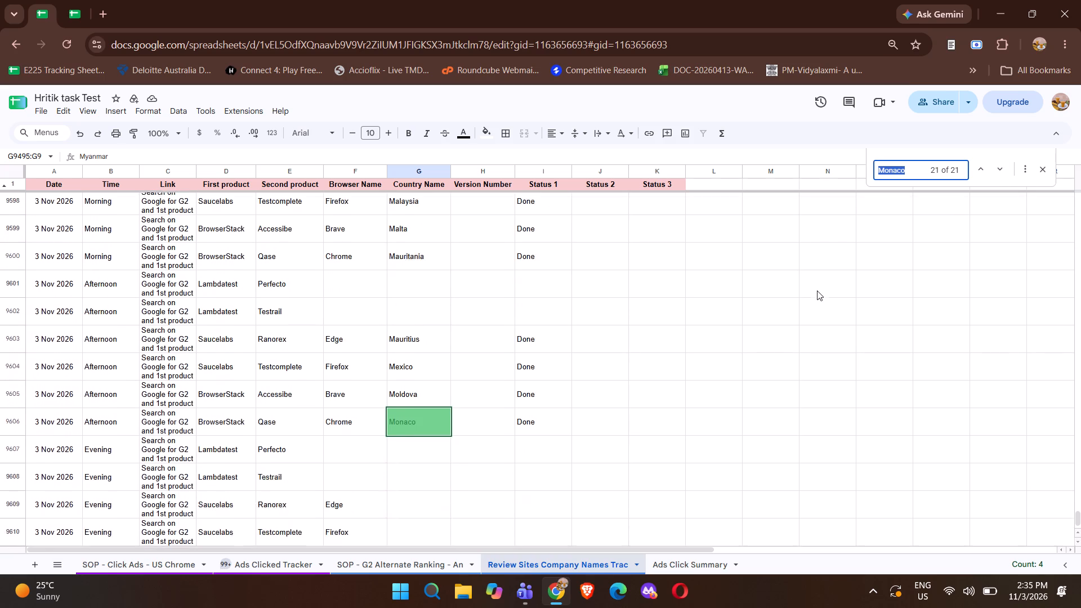
pyautogui.scroll(-2, 817, 290)
pyautogui.scroll(1, 817, 290)
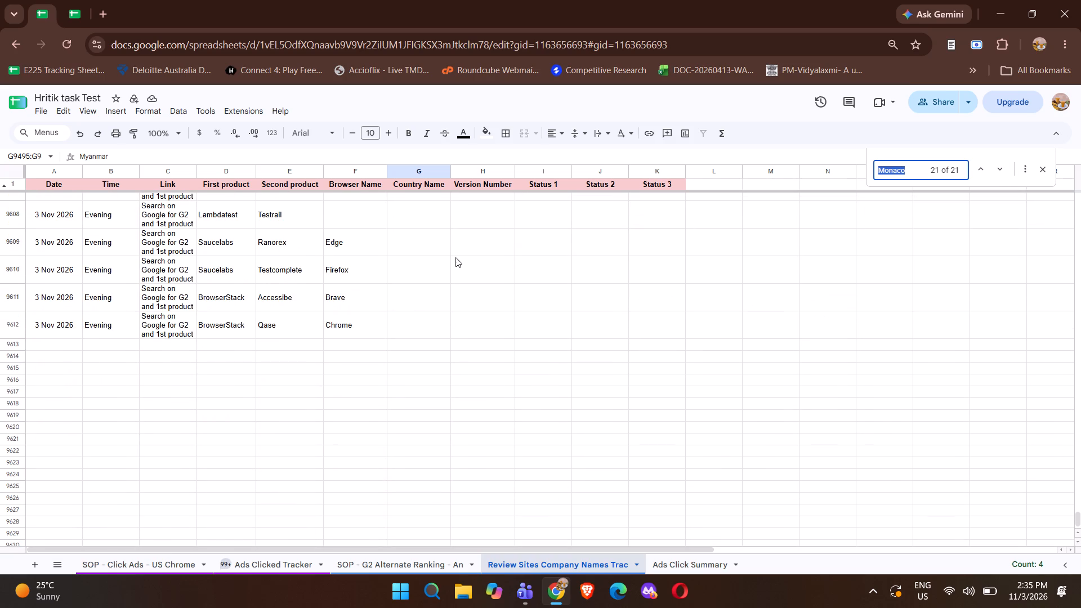
pyautogui.click(442, 249)
pyautogui.hotkey('ctrl', 'v')
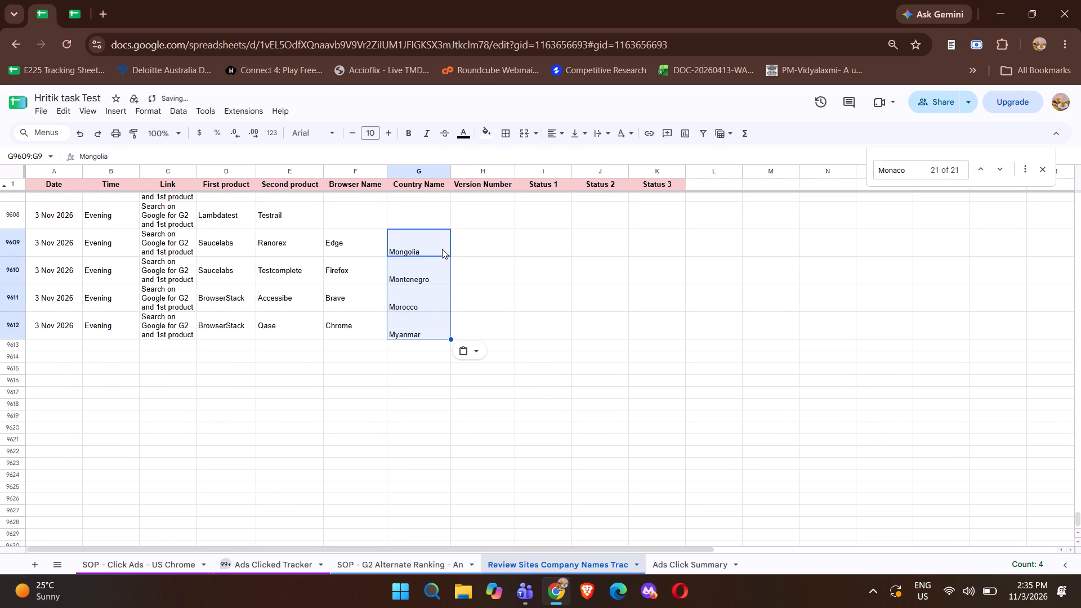
# Align the four pasted country names vertically to the middle of their cells.
pyautogui.click(579, 133)
pyautogui.click(597, 149)
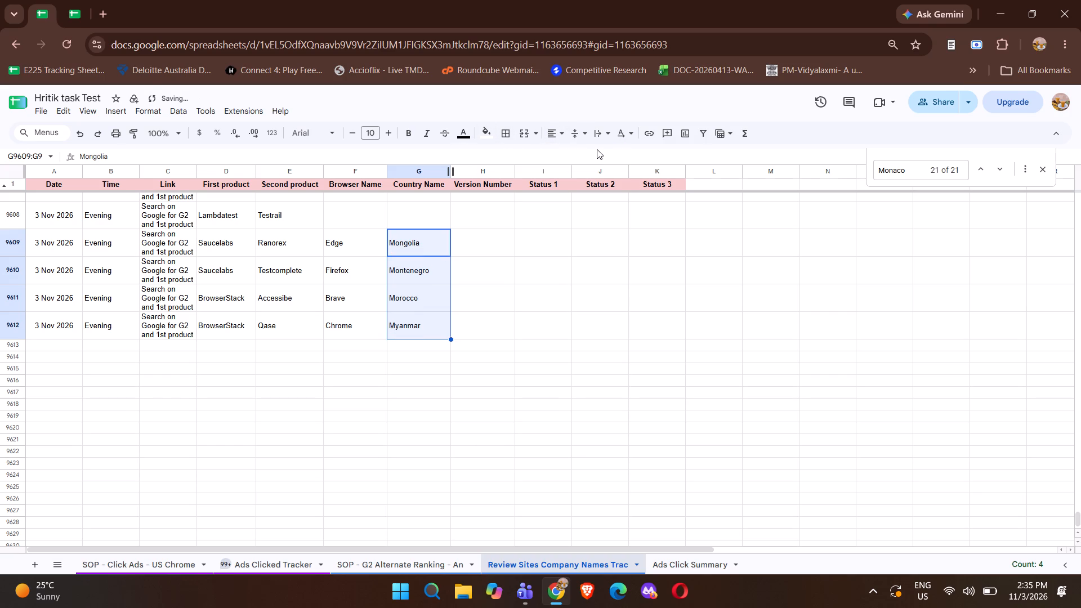
# In the Ads Click sheet of the master copy, set the Browserstack counts for APAC and OTHERS to 4 each.
pyautogui.hotkey('ctrl', 'Tab')
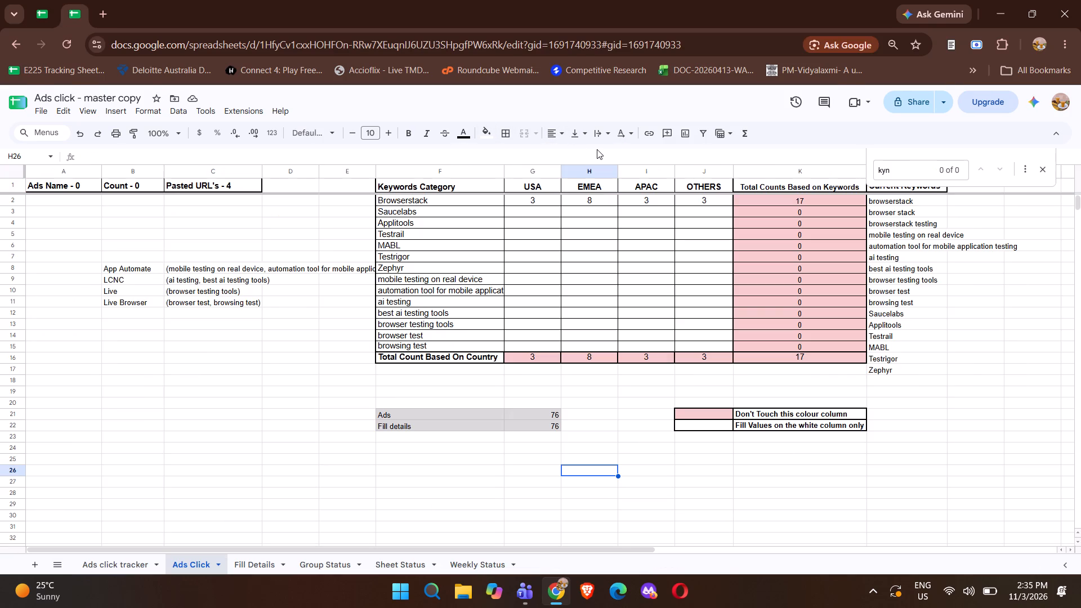
pyautogui.click(645, 201)
pyautogui.press('4')
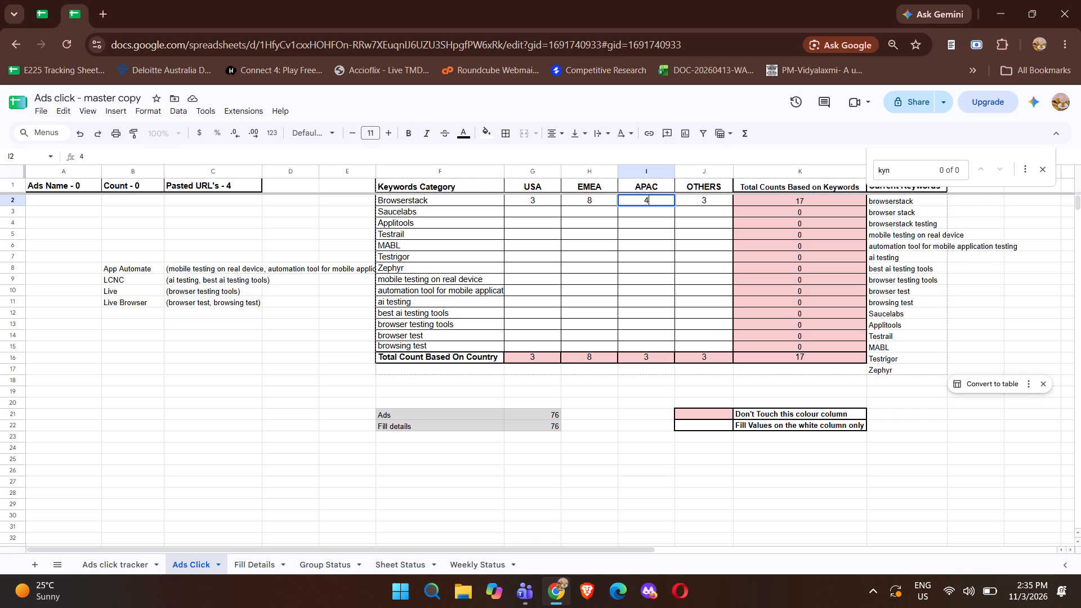
pyautogui.press('Tab')
pyautogui.press('4')
pyautogui.press('Return')
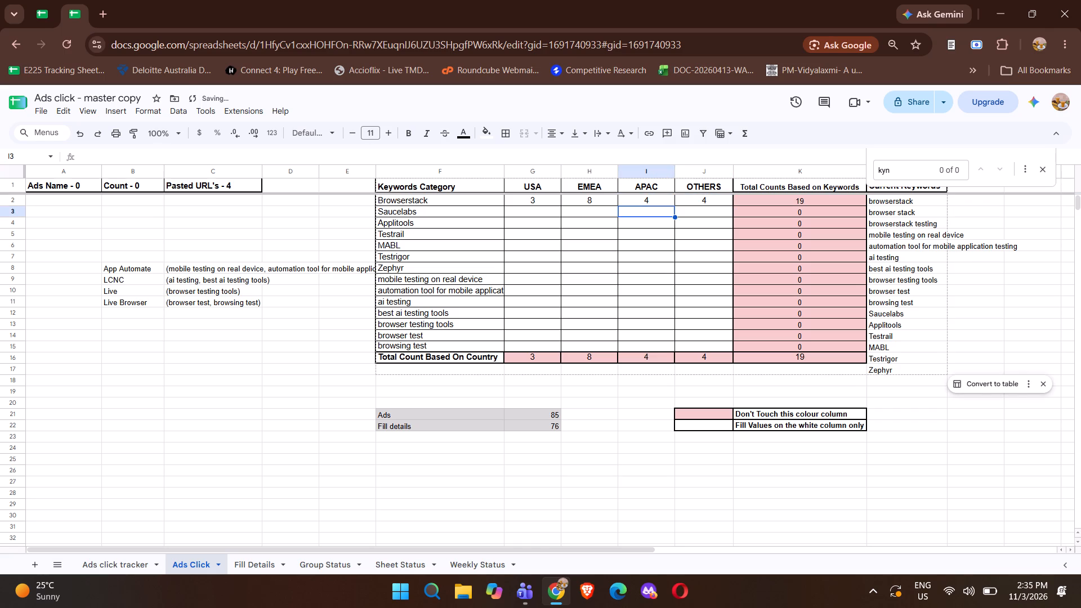
# Enter the Saucelabs counts: 2 for USA, 2 for EMEA and 1 for APAC.
pyautogui.press('Left')
pyautogui.press('Left')
pyautogui.press('2')
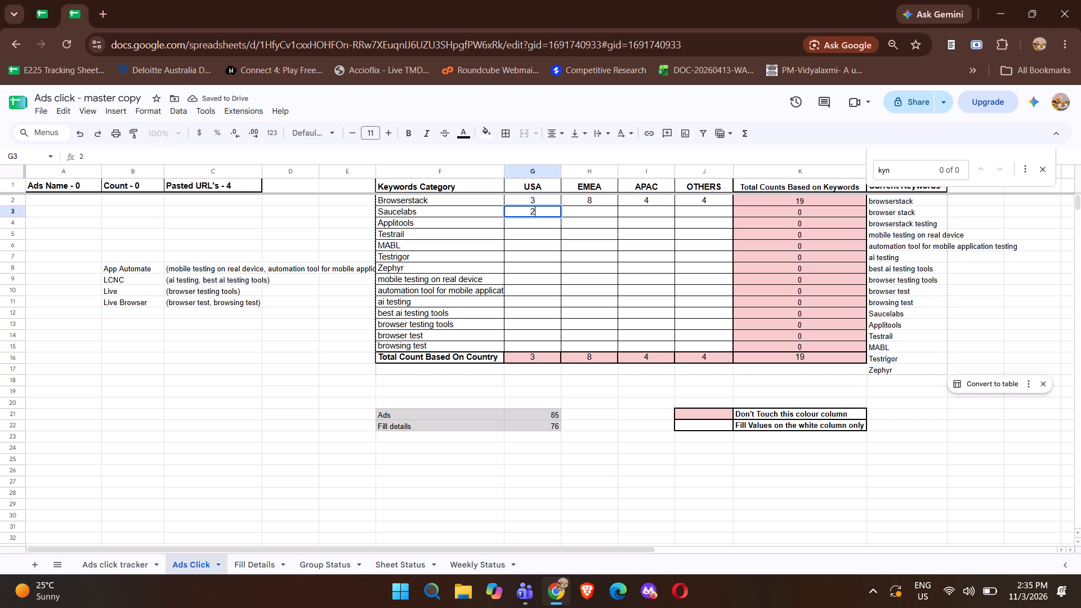
pyautogui.press('Tab')
pyautogui.press('2')
pyautogui.press('Tab')
pyautogui.press('1')
pyautogui.press('Tab')
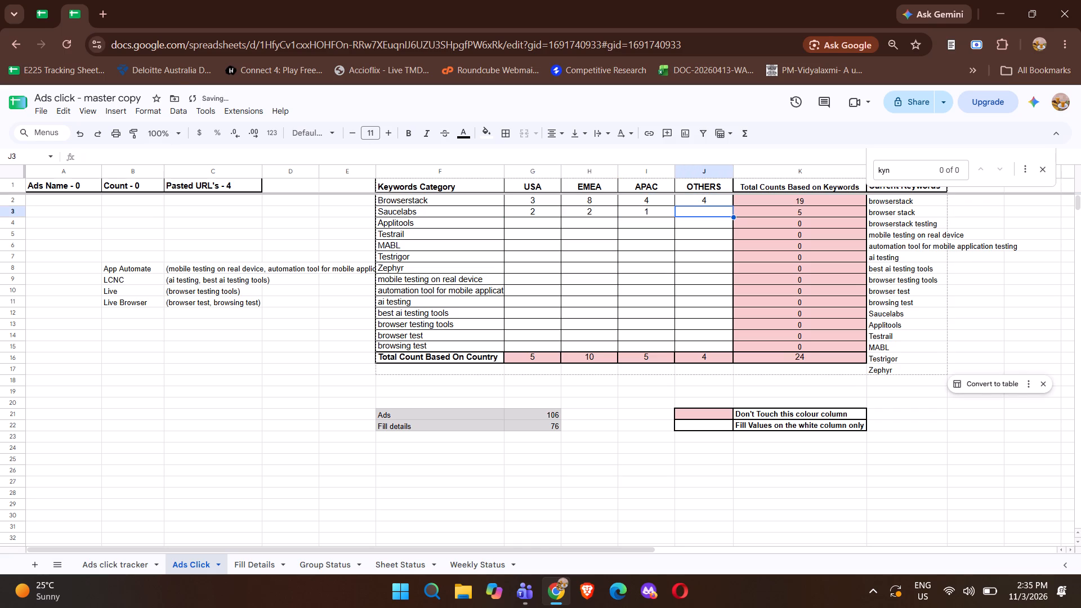
# Enter the EMEA counts for three keywords: Applitools 2, Testrail 2 and MABL 1.
pyautogui.press('Down')
pyautogui.press('Left')
pyautogui.press('Left')
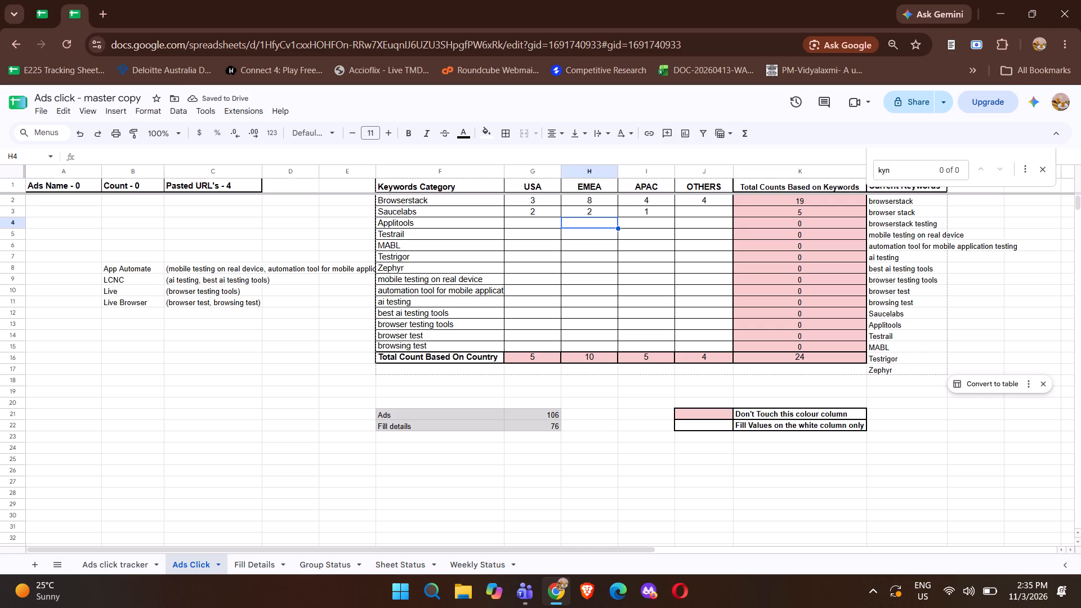
pyautogui.press('2')
pyautogui.press('Return')
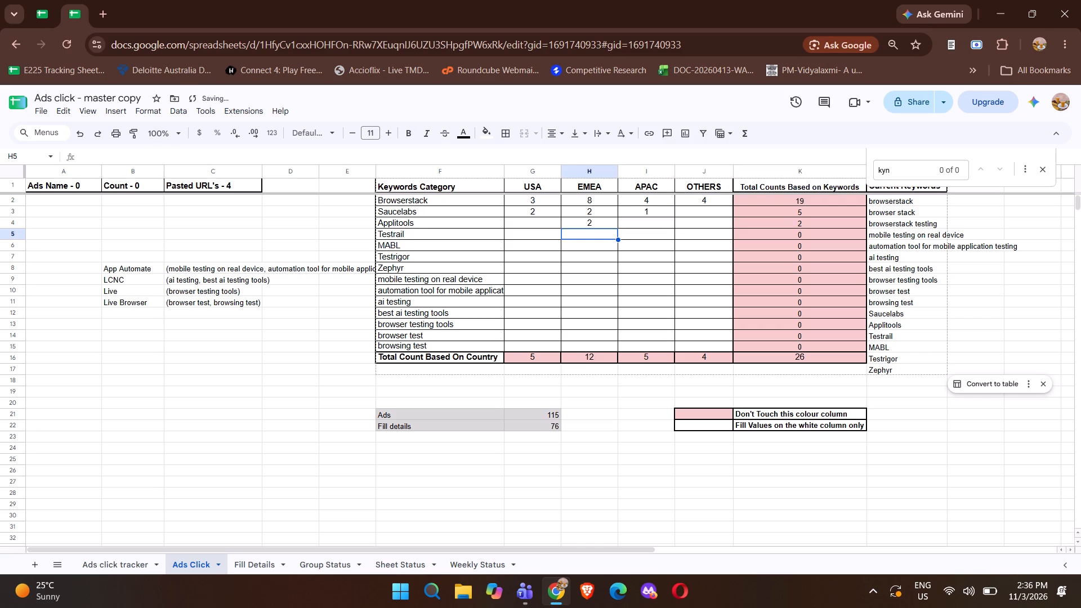
pyautogui.press('2')
pyautogui.press('Return')
pyautogui.press('1')
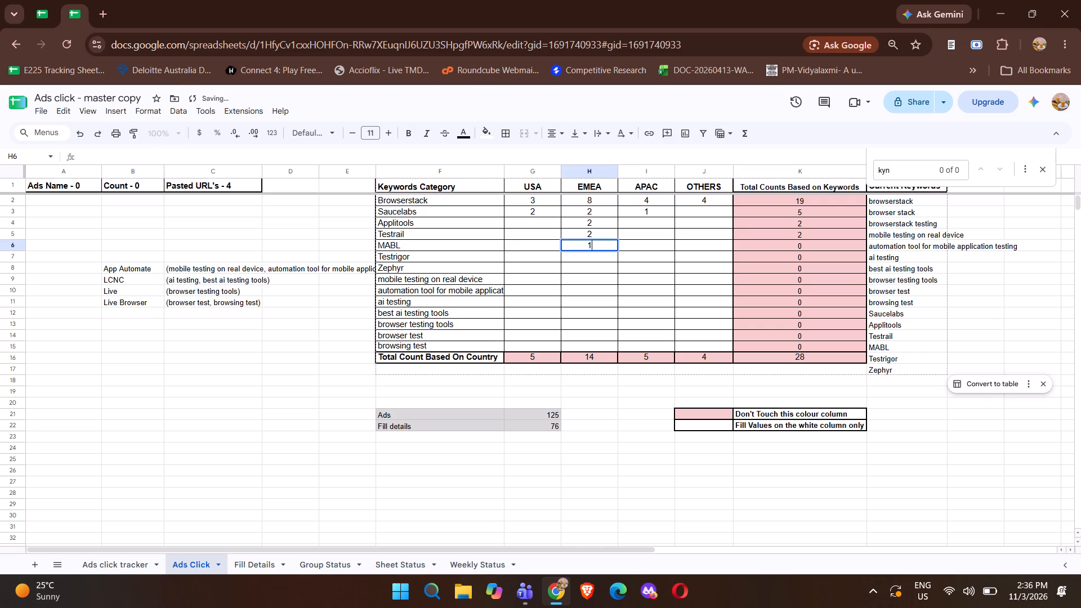
pyautogui.press('Return')
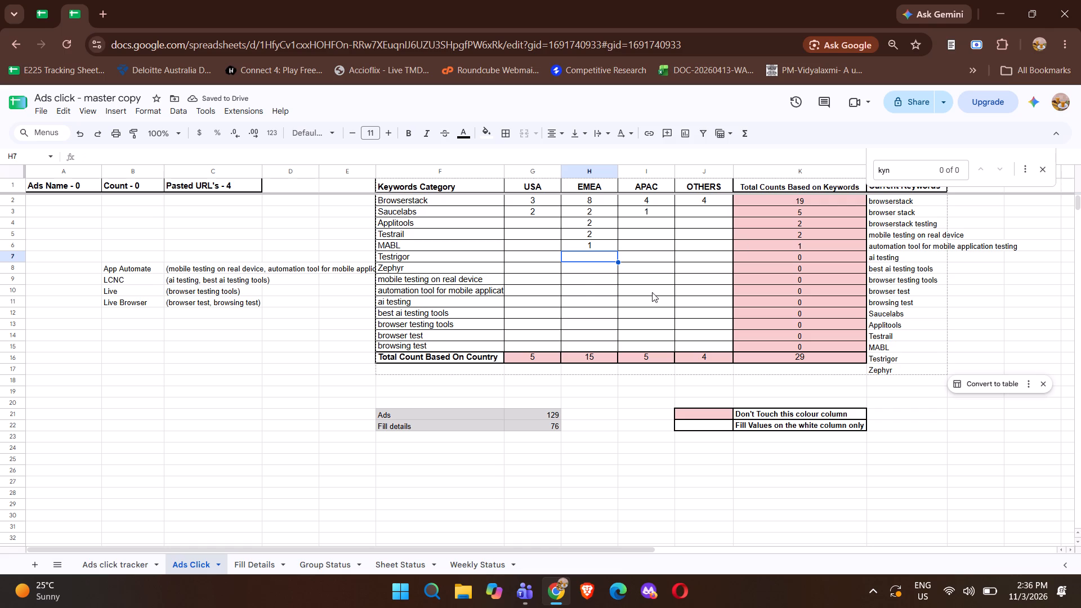
# Enter an EMEA count of 1 each for mobile testing on real device, best ai testing tools, browser testing tools and browser test.
pyautogui.click(593, 280)
pyautogui.press('1')
pyautogui.press('Return')
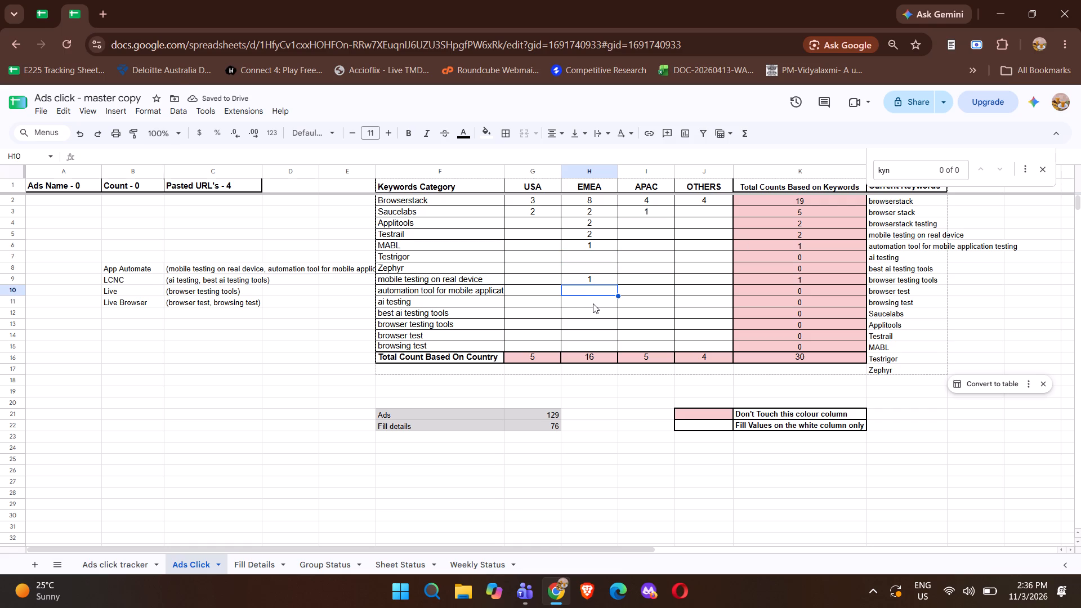
pyautogui.click(593, 302)
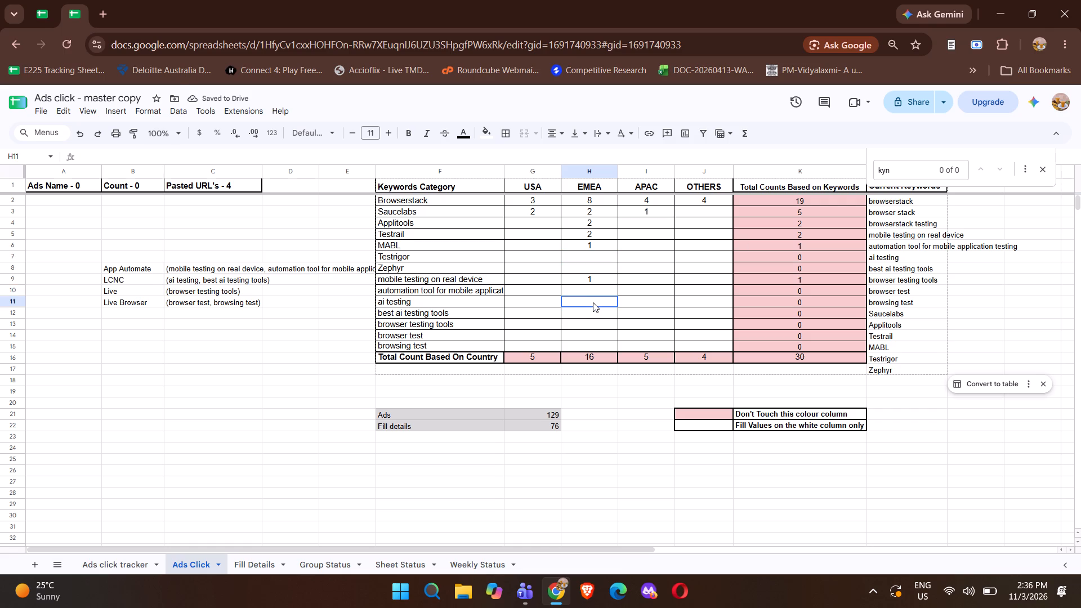
pyautogui.click(592, 312)
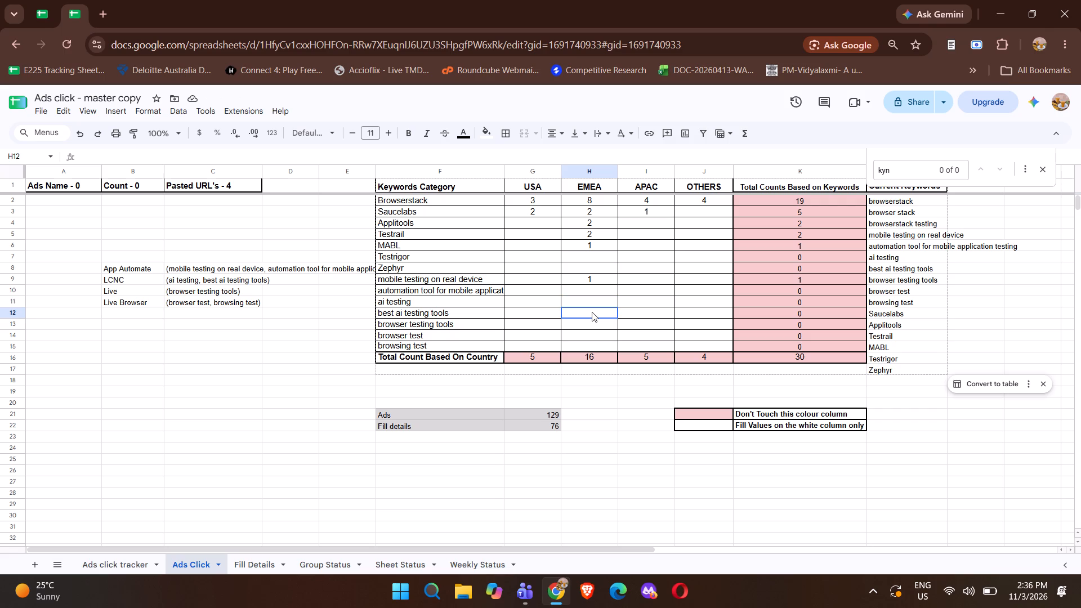
pyautogui.press('1')
pyautogui.press('Return')
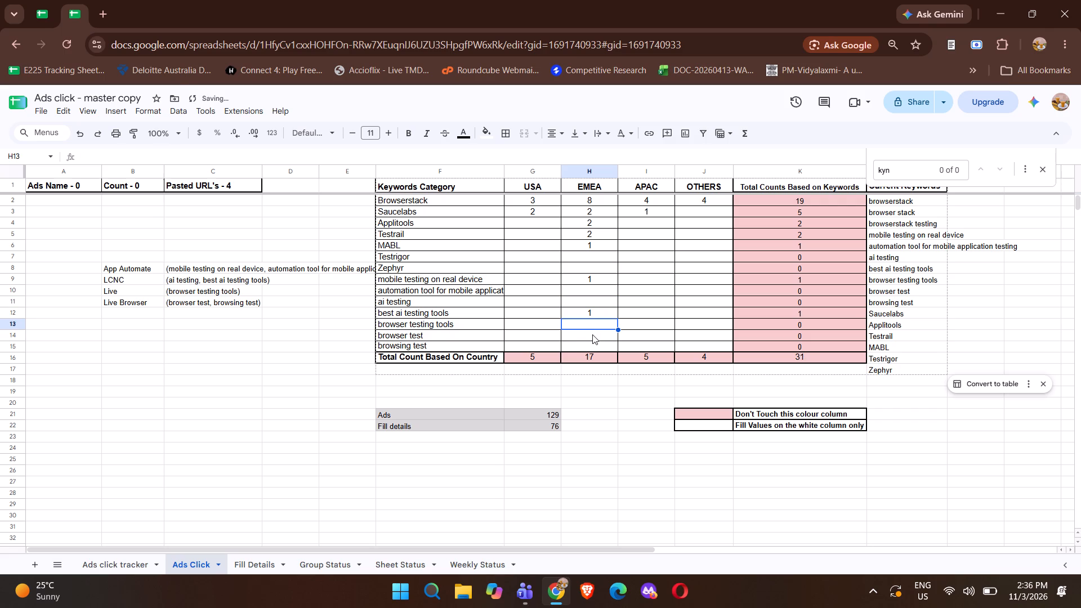
pyautogui.press('1')
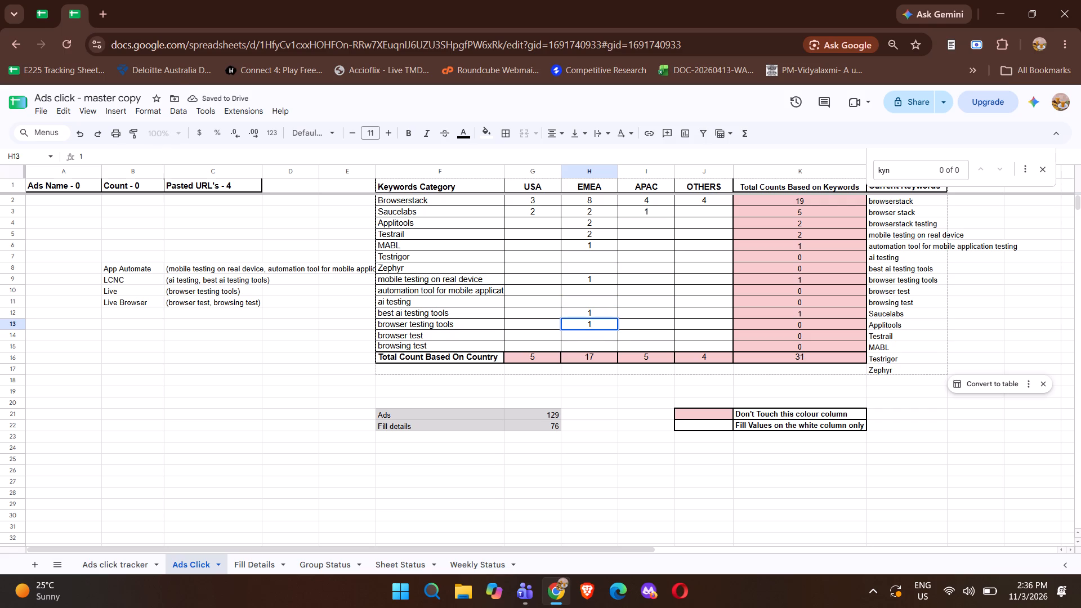
pyautogui.press('Return')
pyautogui.press('Down')
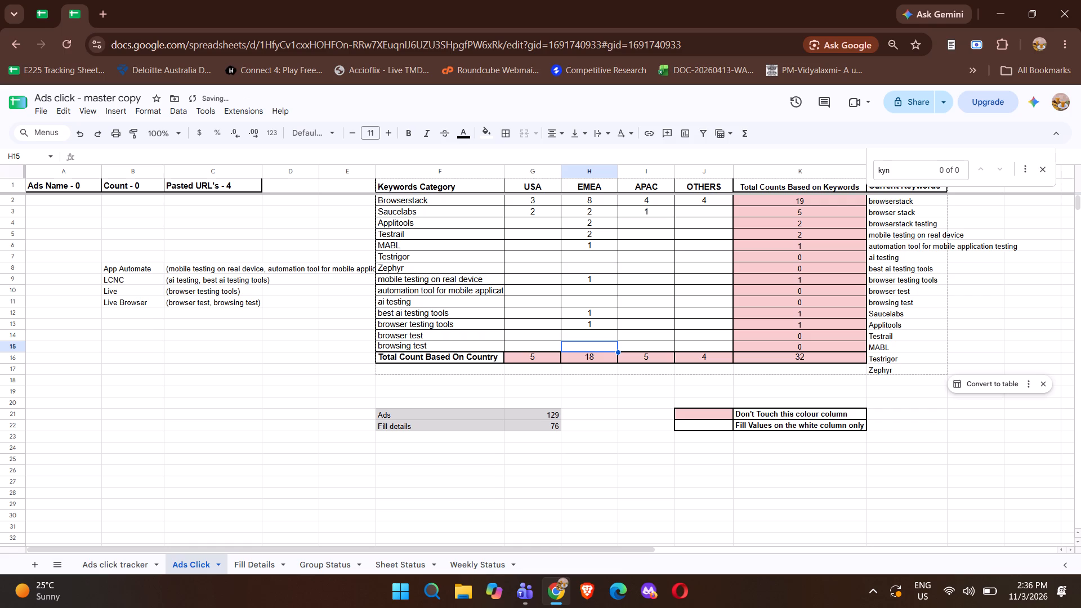
pyautogui.press('Up')
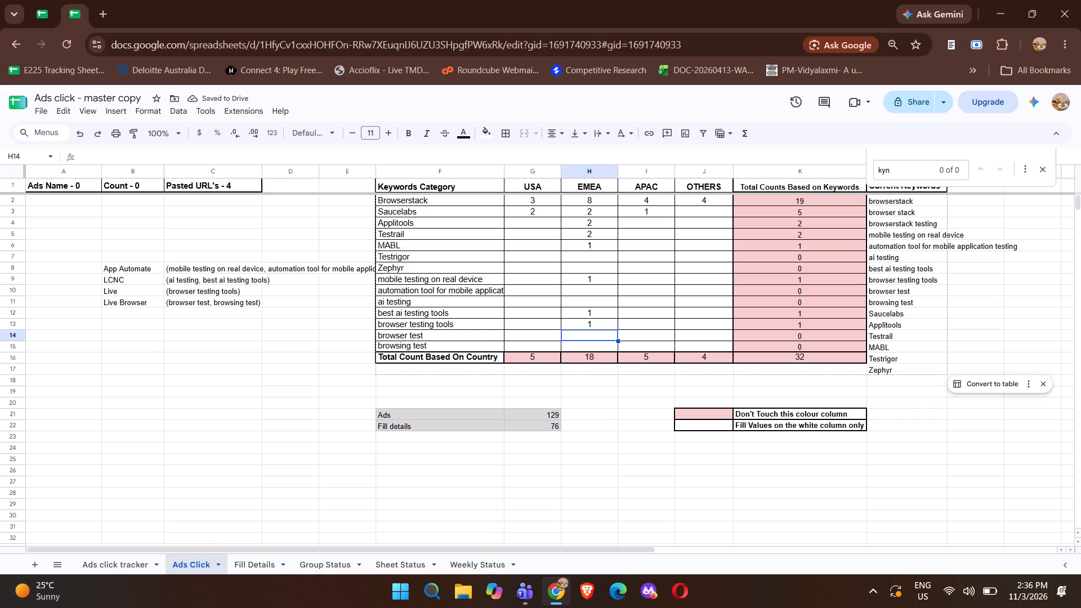
pyautogui.press('1')
pyautogui.press('Return')
# Clear the EMEA count for browser testing tools.
pyautogui.press('Up')
pyautogui.press('Up')
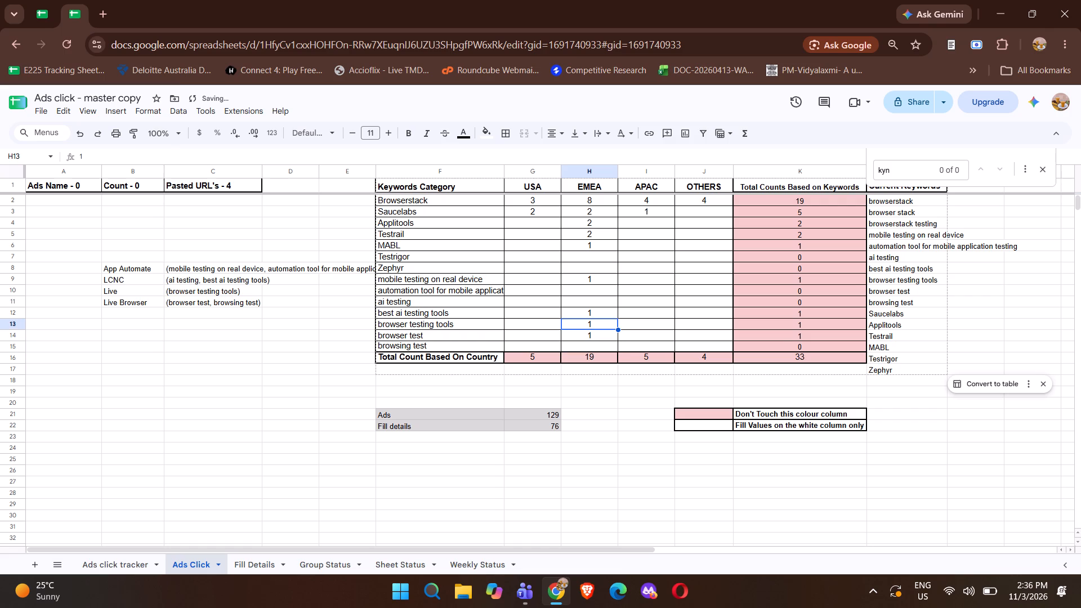
pyautogui.press('BackSpace')
# Review the Sheet Status, Fill Details and Group Status sheets alongside the keyword counts in Ads Click.
pyautogui.click(606, 287)
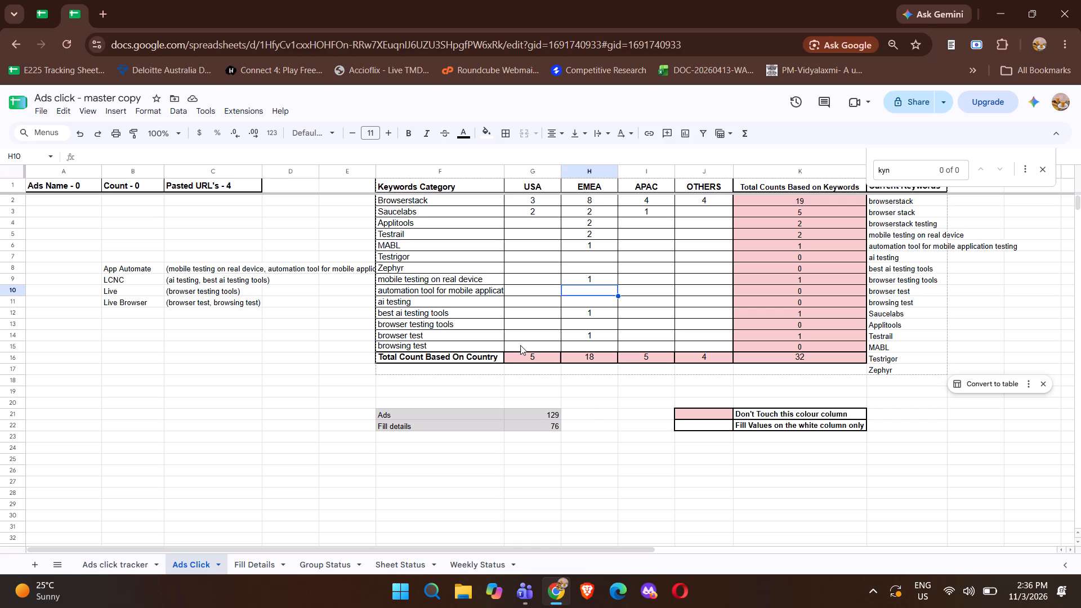
pyautogui.click(475, 557)
pyautogui.click(387, 567)
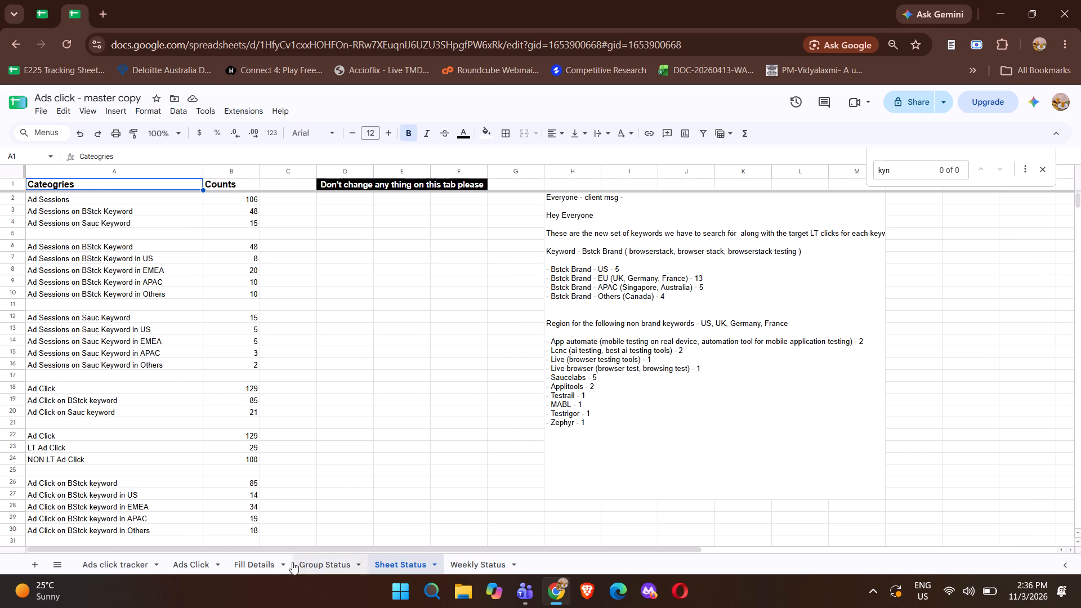
pyautogui.click(196, 571)
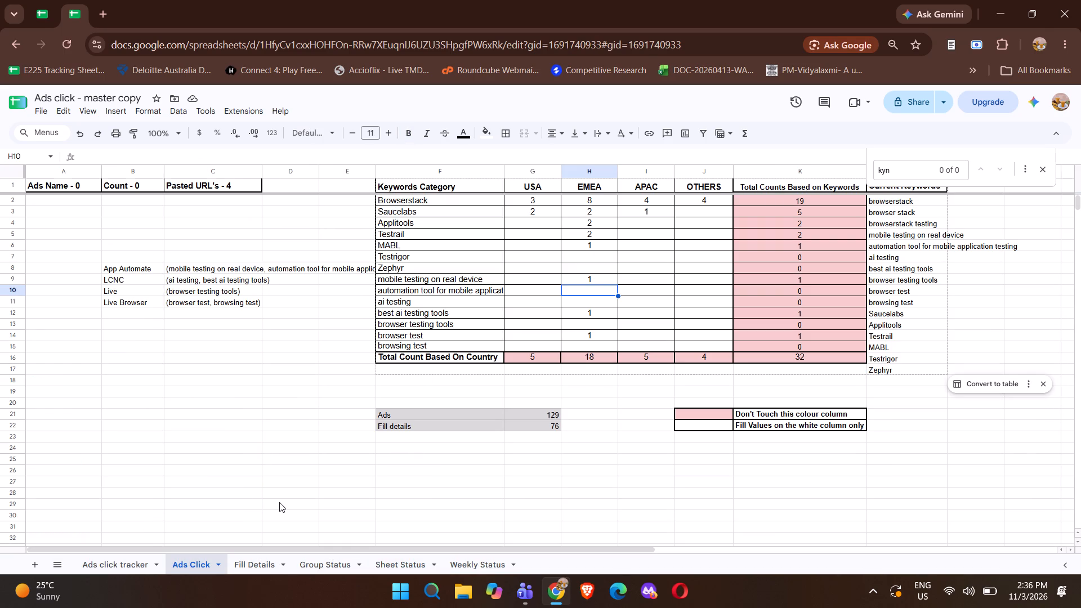
pyautogui.scroll(1, 279, 502)
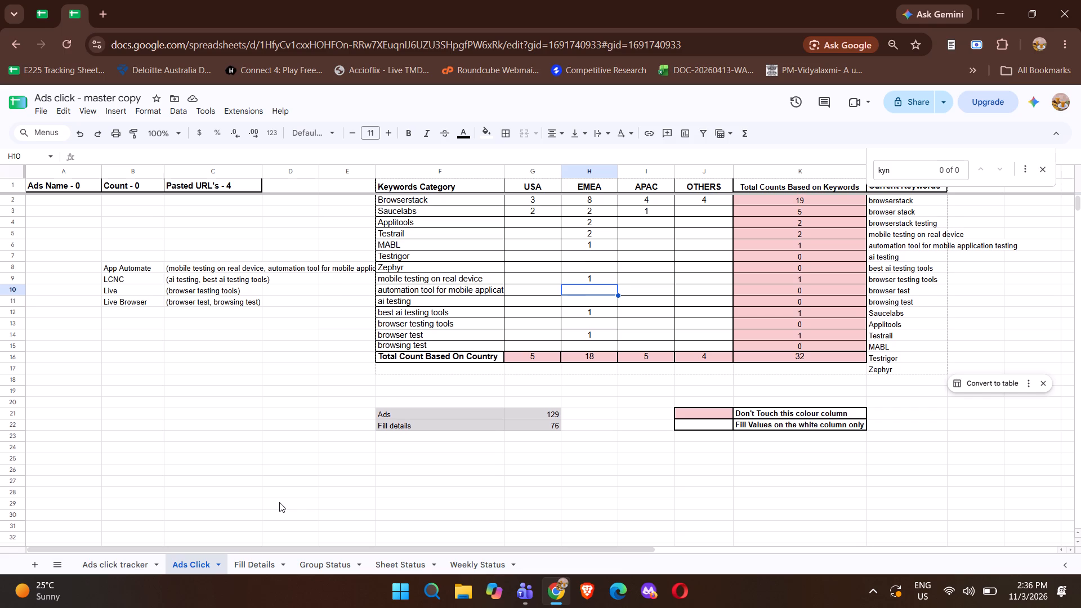
pyautogui.scroll(1, 279, 502)
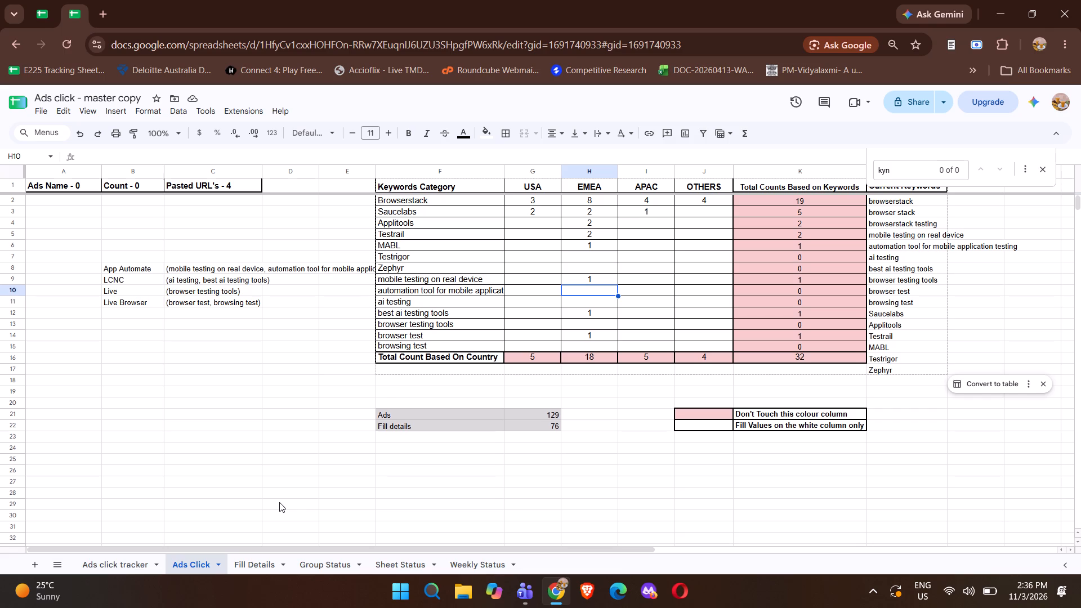
pyautogui.click(262, 557)
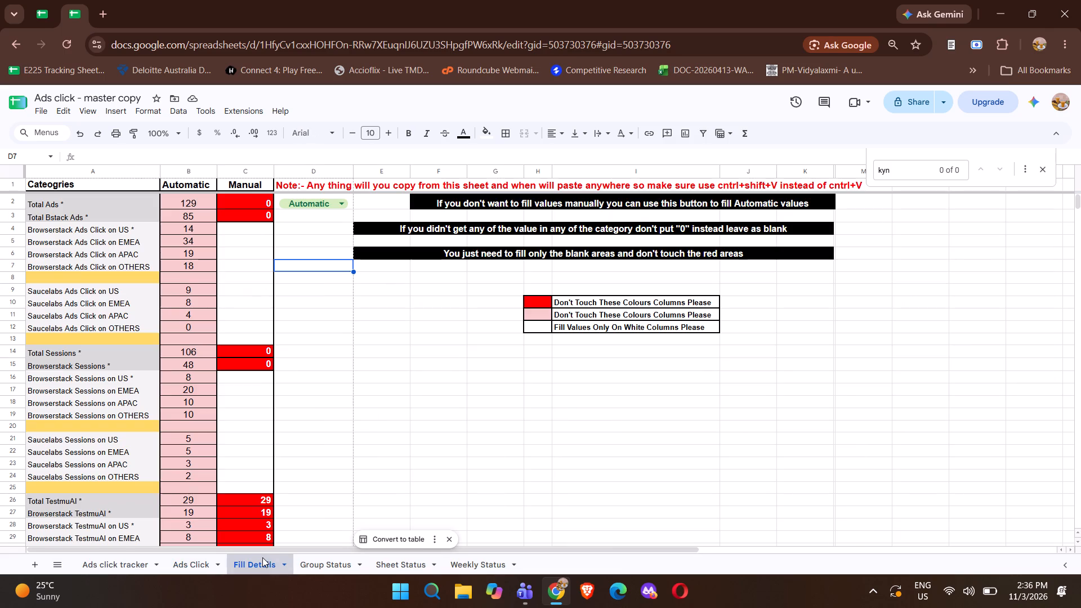
pyautogui.click(318, 566)
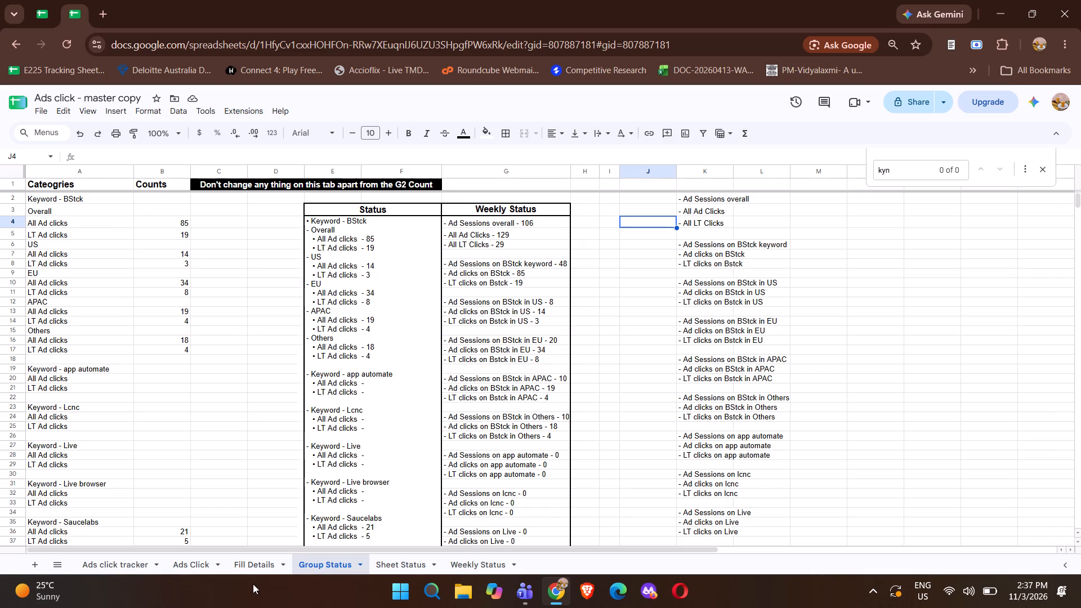
pyautogui.click(247, 566)
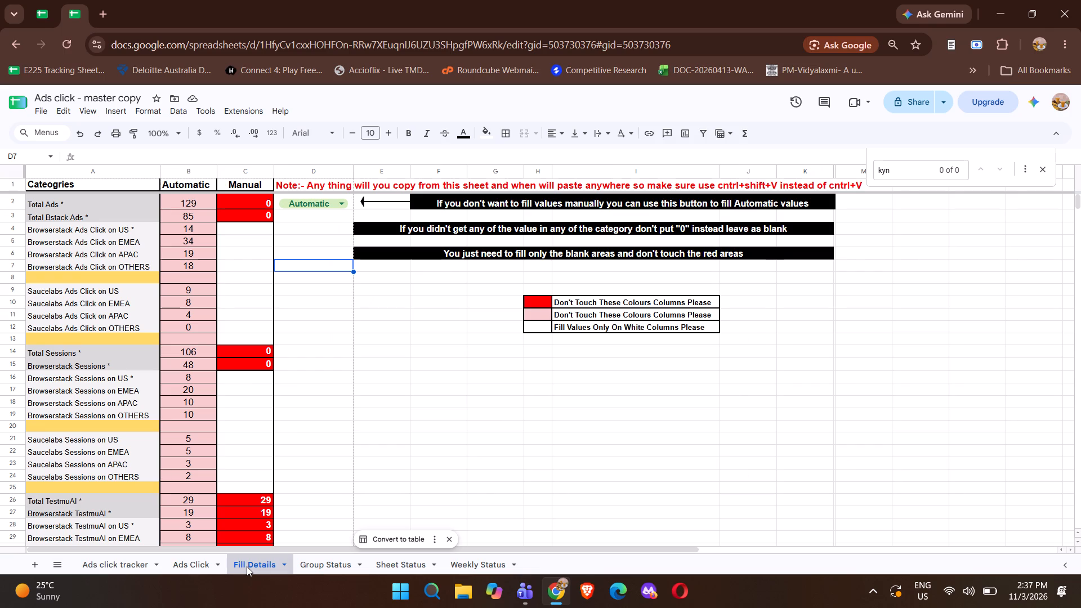
pyautogui.click(189, 561)
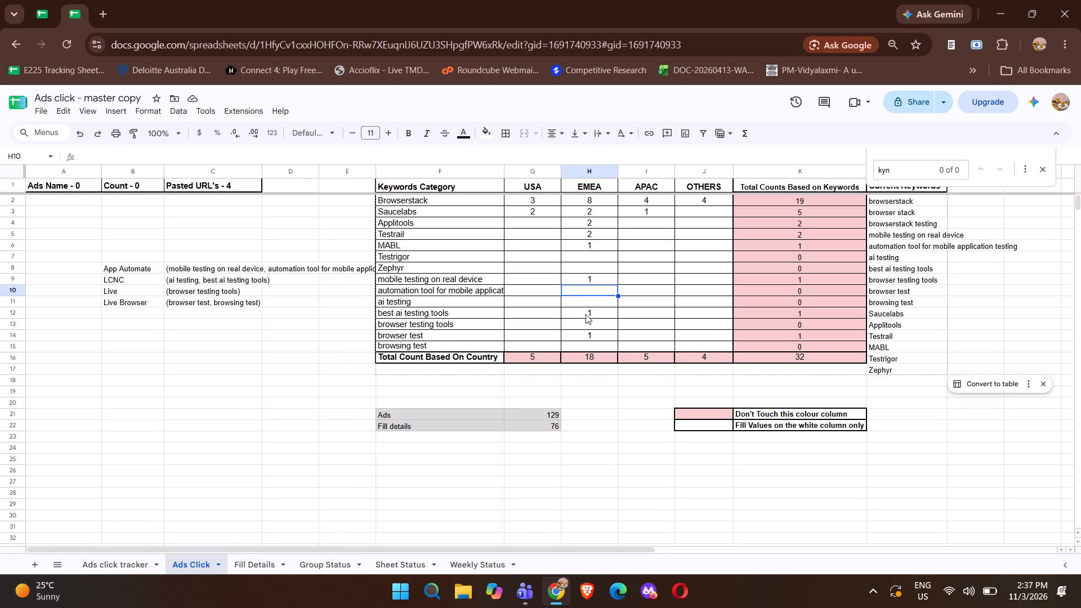
pyautogui.scroll(2, 586, 318)
# Examine the Group Status sheet's status summary and its counts for the app automate, Lcnc, Live and Live browser keywords.
pyautogui.click(319, 561)
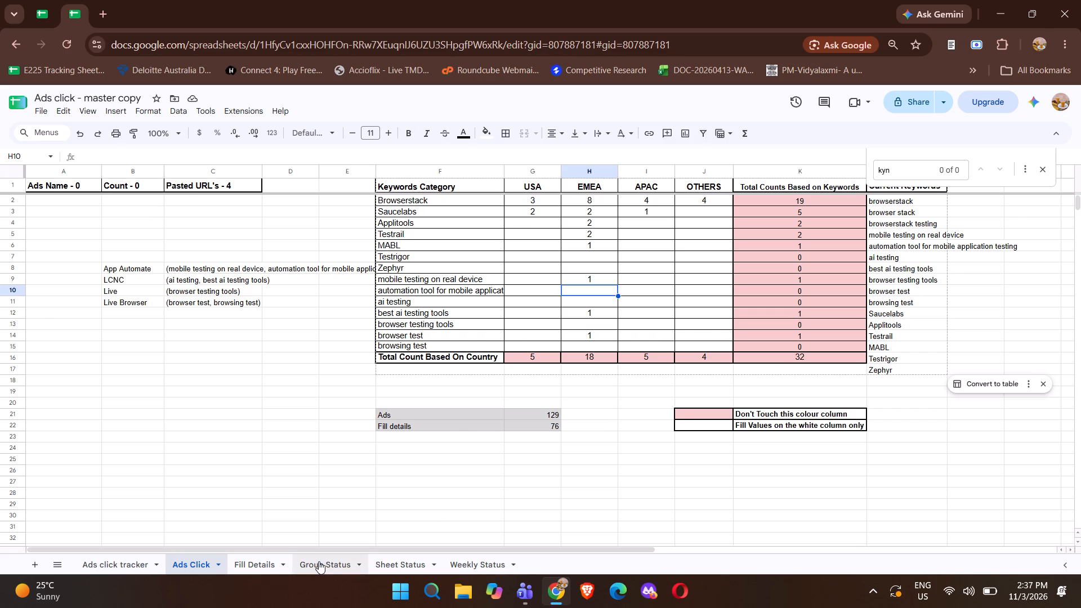
pyautogui.click(369, 482)
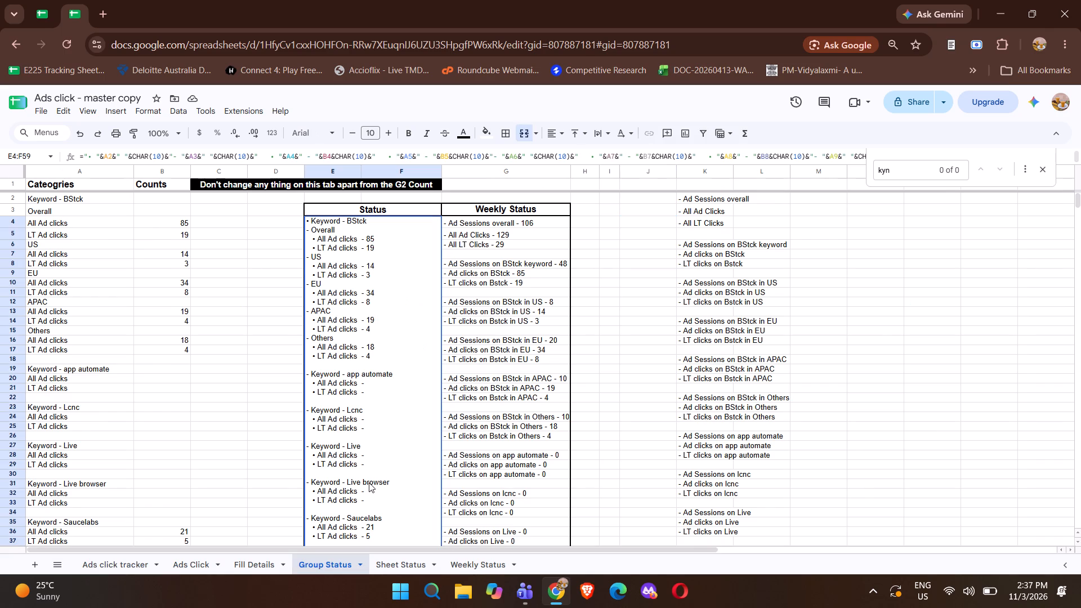
pyautogui.scroll(-2, 369, 482)
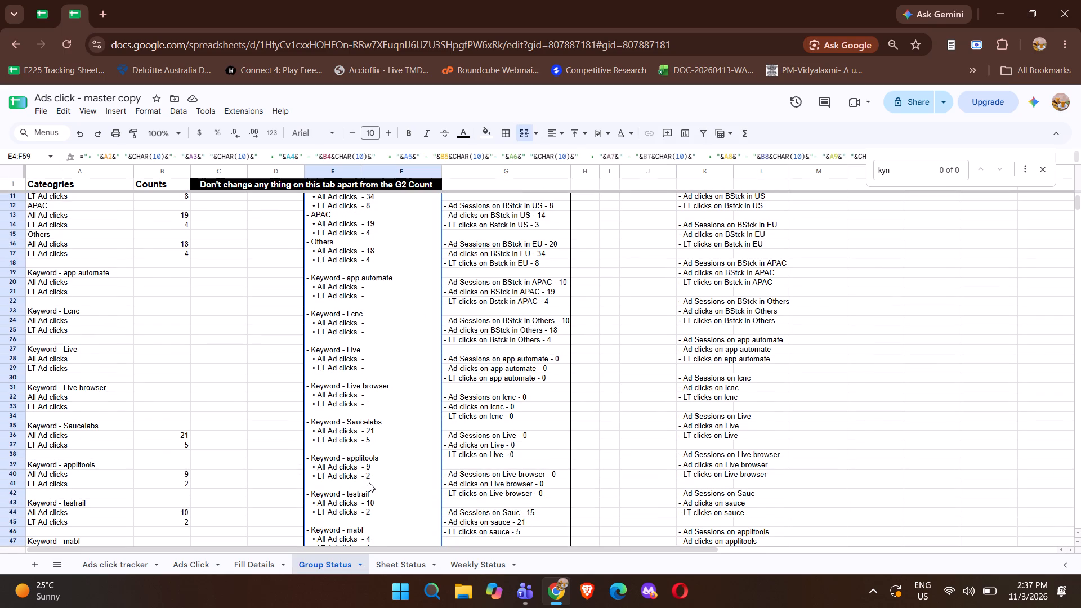
pyautogui.scroll(-1, 369, 482)
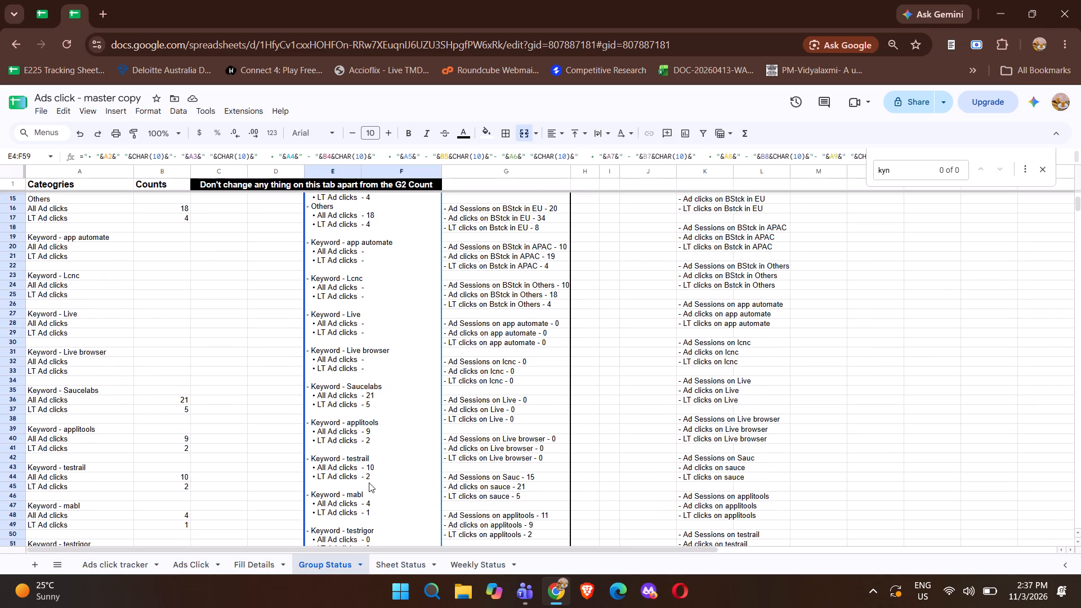
pyautogui.scroll(-2, 369, 482)
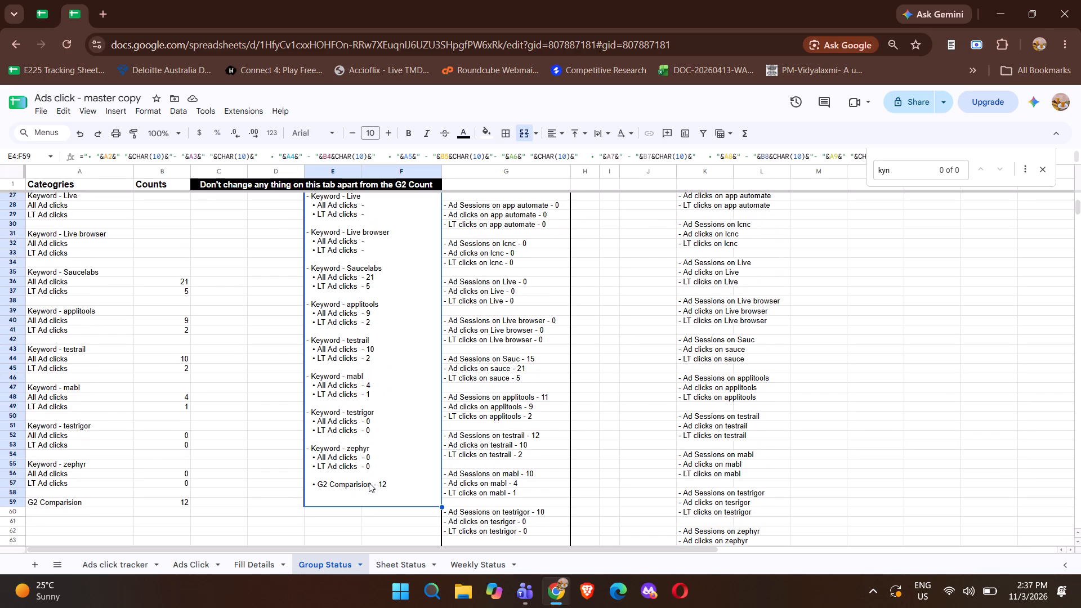
pyautogui.click(179, 236)
pyautogui.scroll(3, 179, 236)
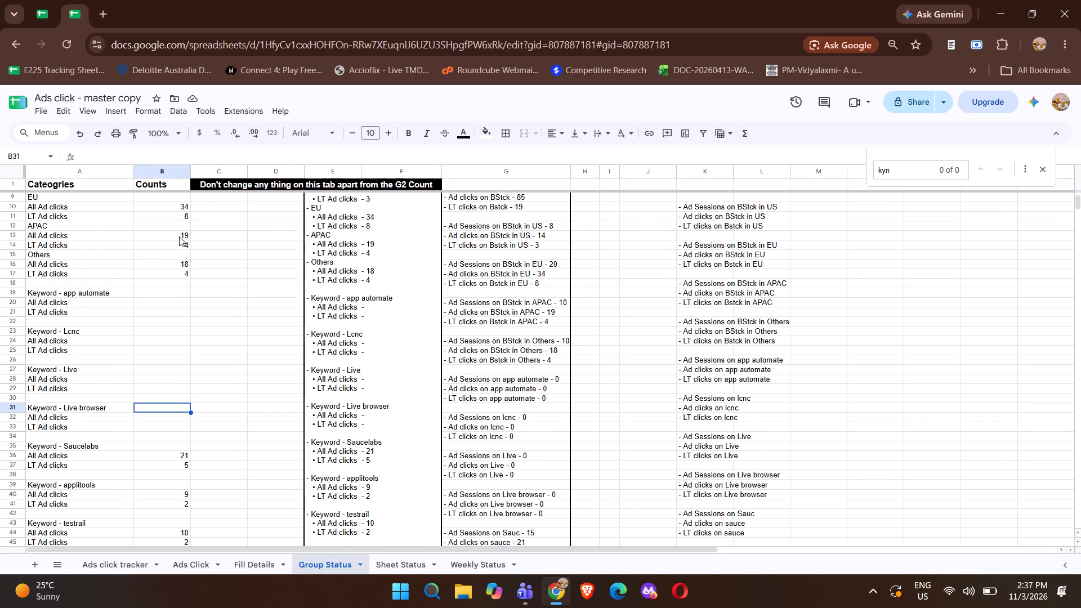
pyautogui.click(180, 289)
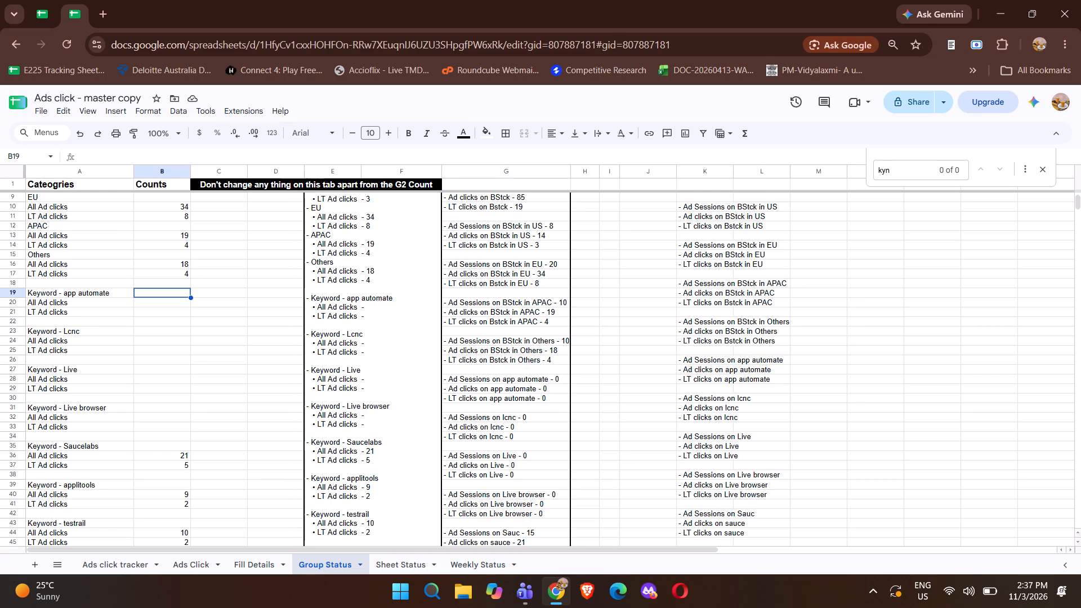
pyautogui.scroll(1, 180, 289)
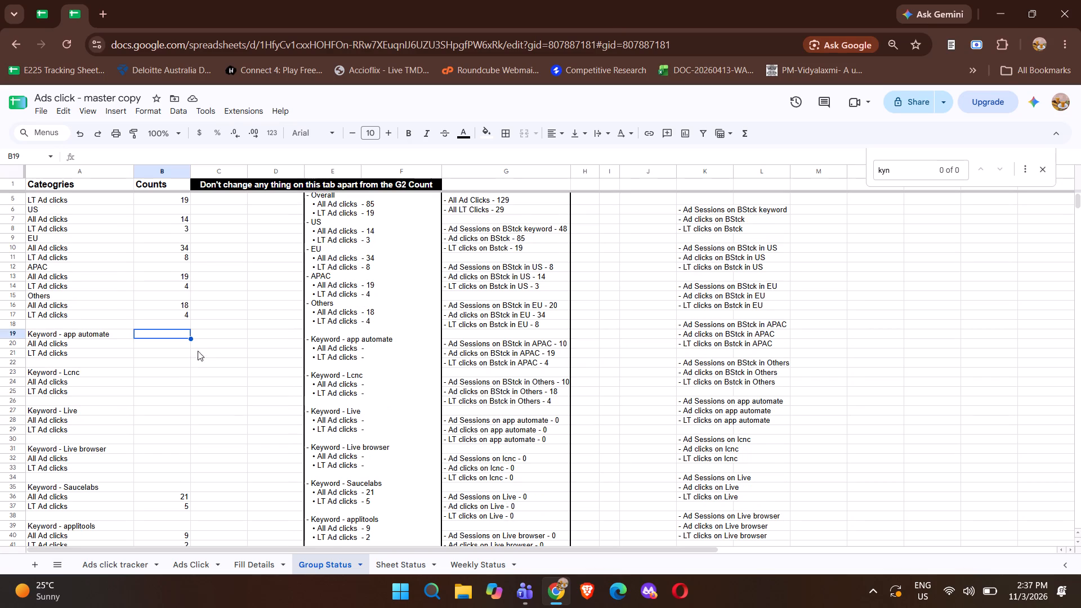
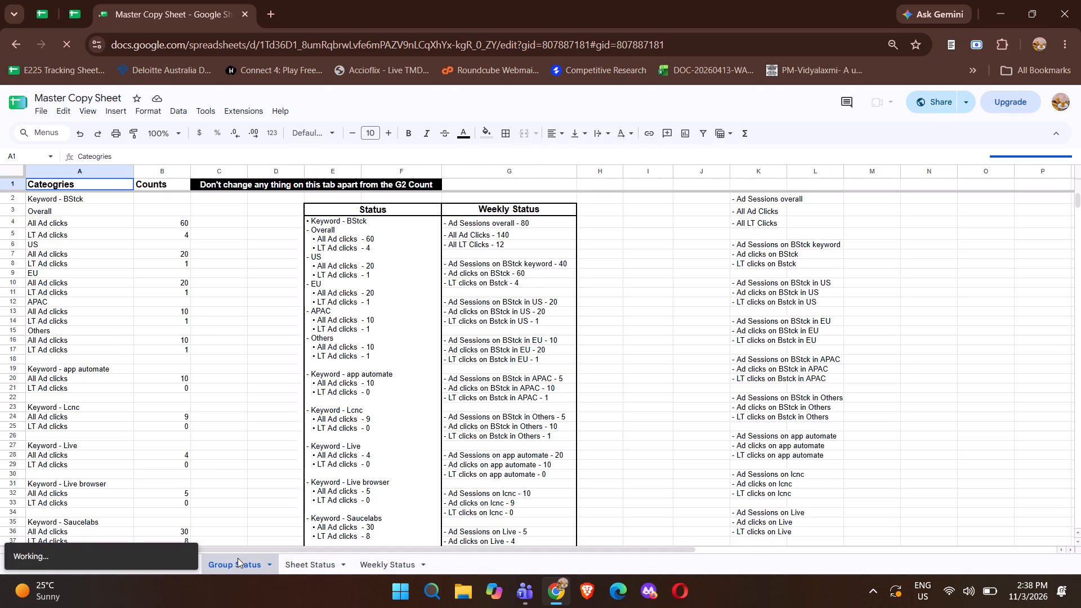
# Copy the entire Group Status sheet of Master Copy Sheet and paste it over the Group Status sheet in Ads click - master copy.
pyautogui.click(181, 375)
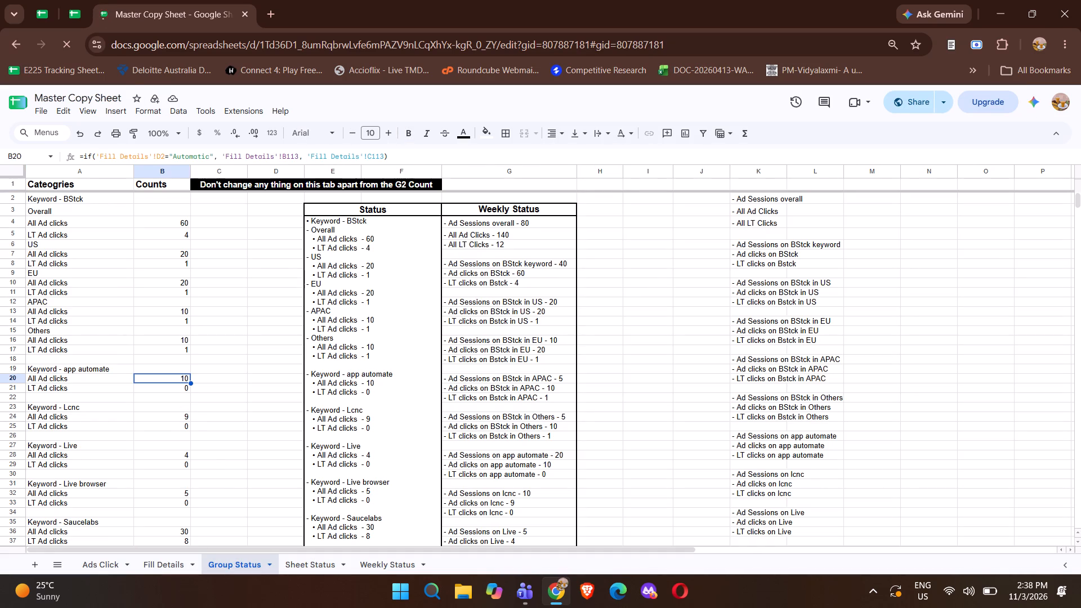
pyautogui.click(15, 173)
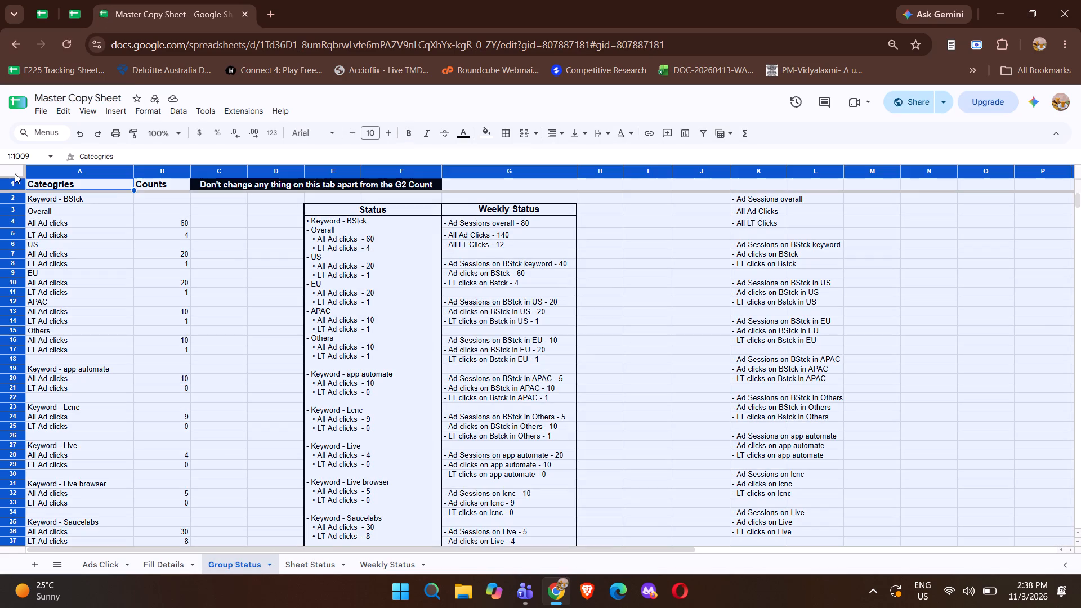
pyautogui.hotkey('ctrl', 'c')
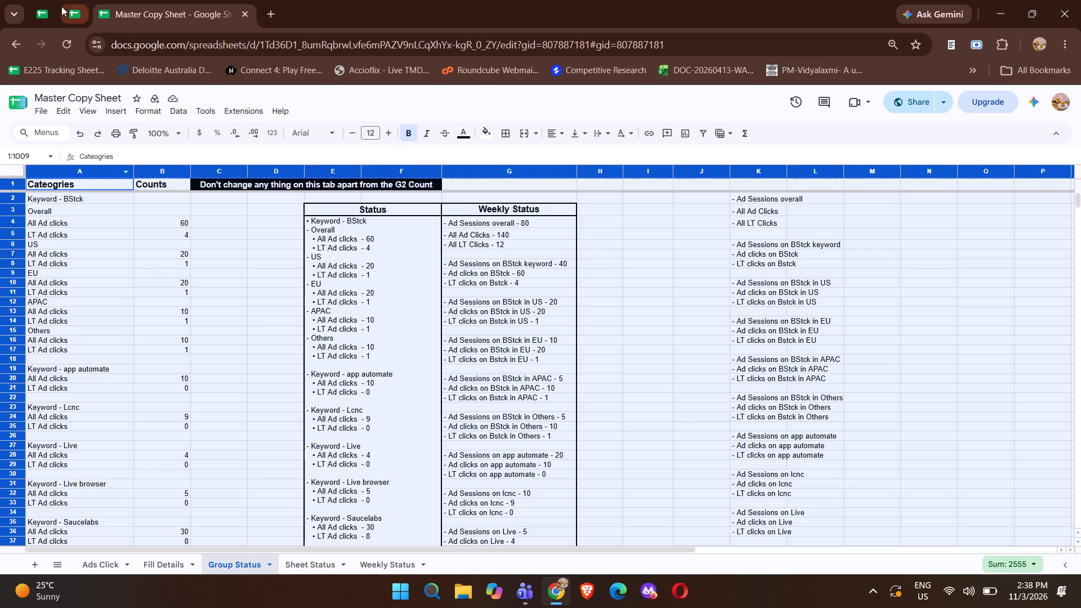
pyautogui.click(74, 0)
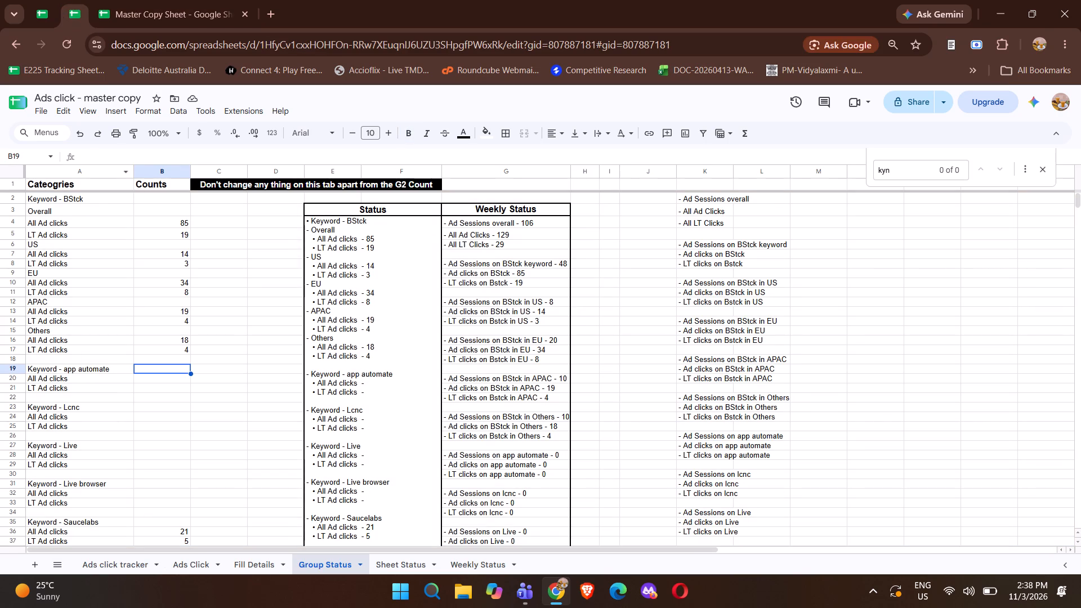
pyautogui.click(16, 170)
pyautogui.hotkey('ctrl', 'v')
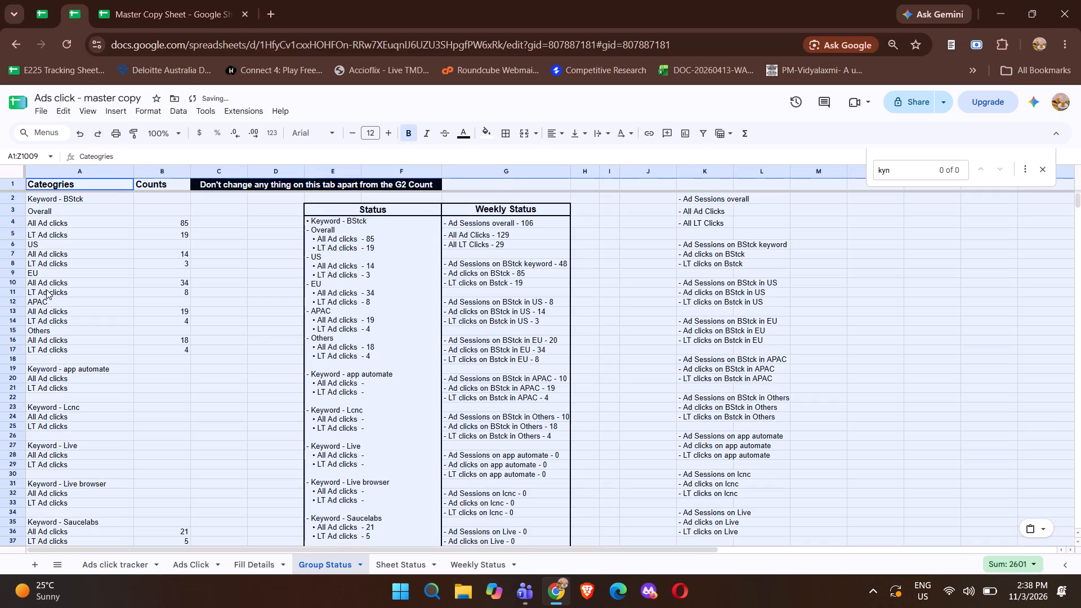
pyautogui.click(149, 369)
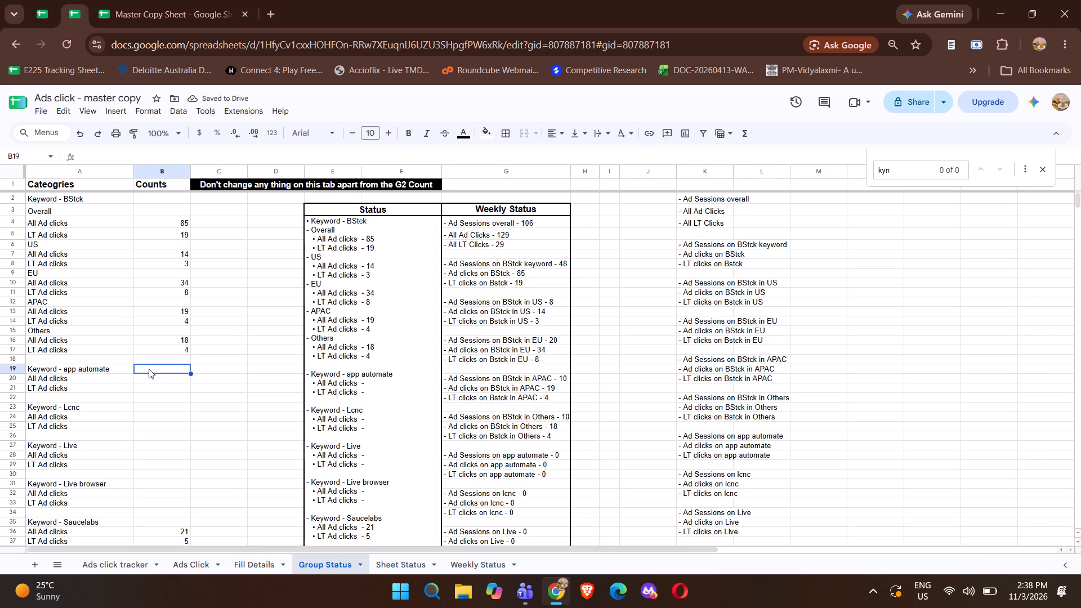
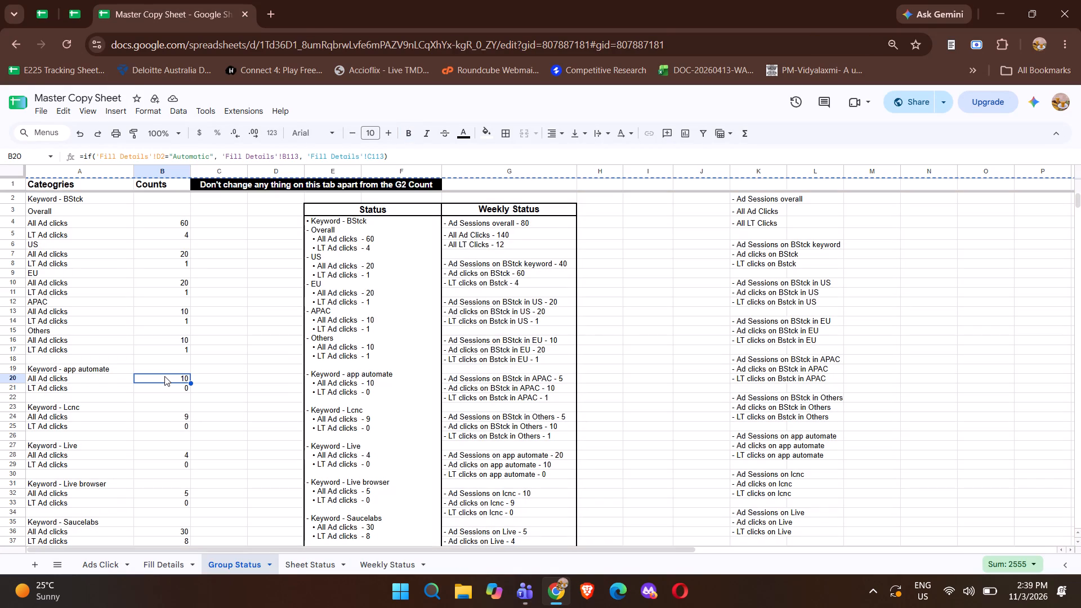
# Open the formula in cell B20, the All Ad clicks count for Keyword - app automate, on the Group Status sheet of Master Copy Sheet.
pyautogui.doubleClick(164, 376)
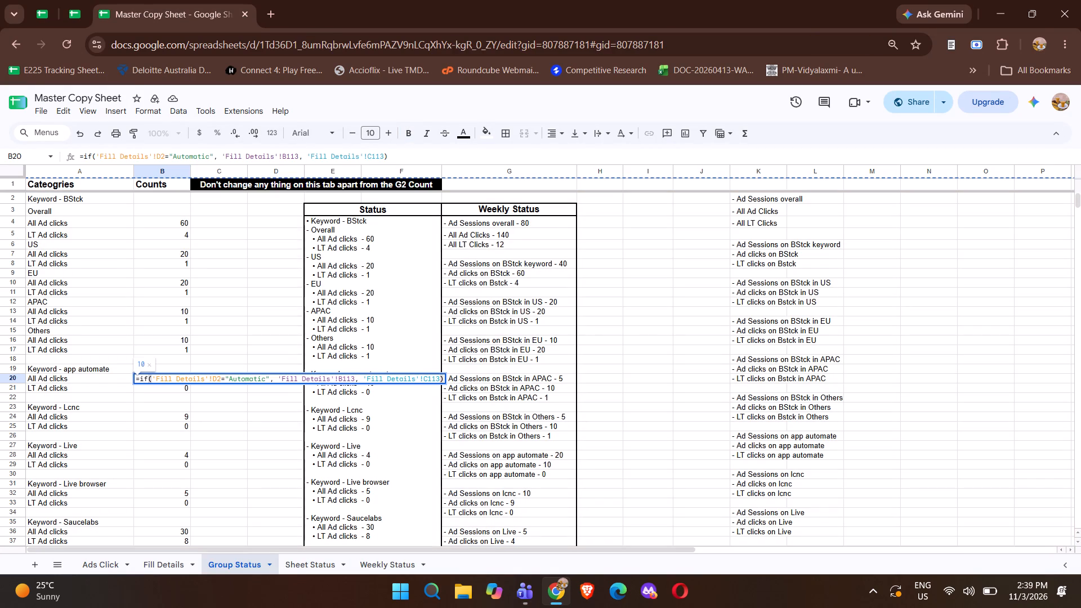
pyautogui.click(164, 376)
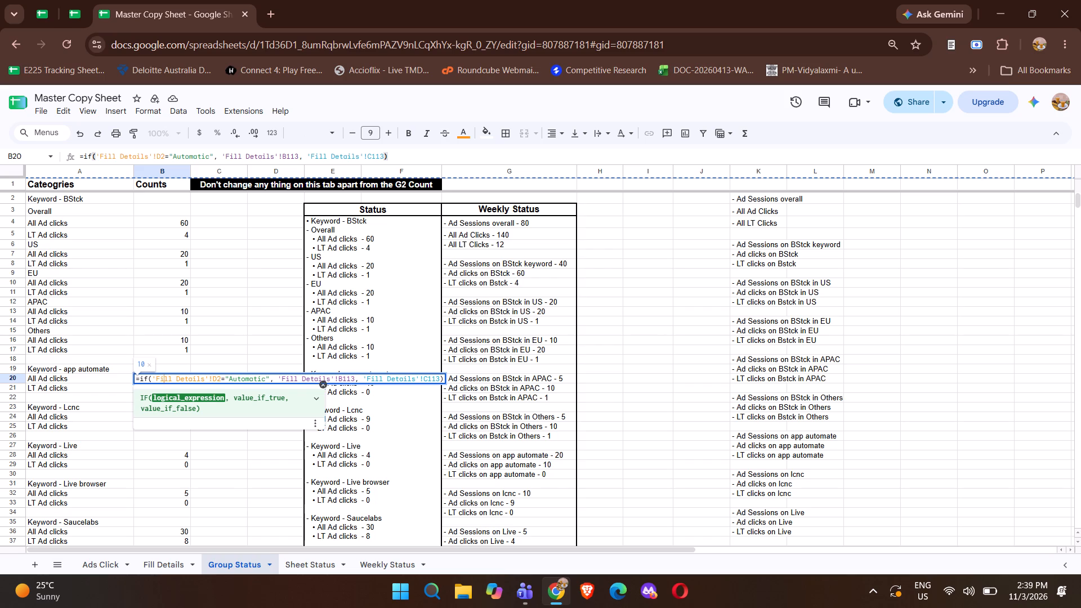
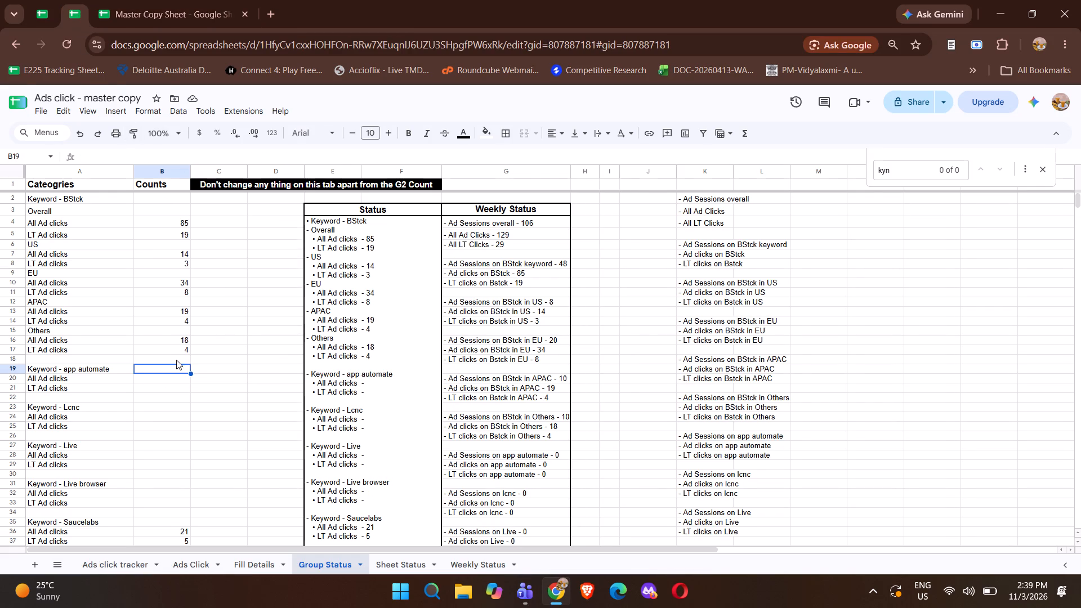
# Examine the count formulas on the Group Status sheet for Keyword - app automate in B20 and B21, comparing them with Others in B16.
pyautogui.doubleClick(168, 369)
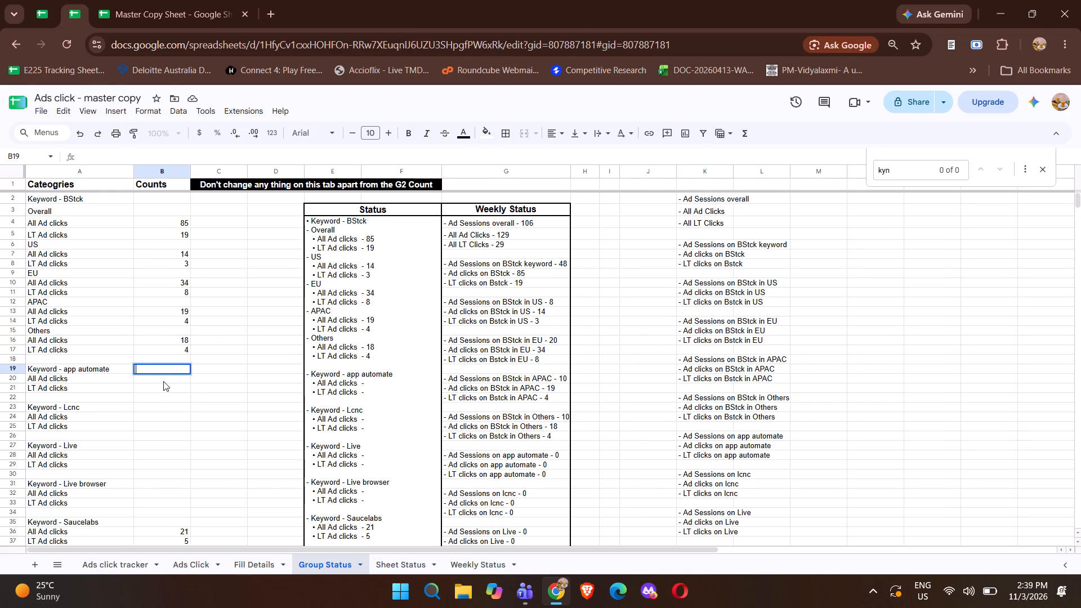
pyautogui.click(163, 381)
pyautogui.doubleClick(163, 381)
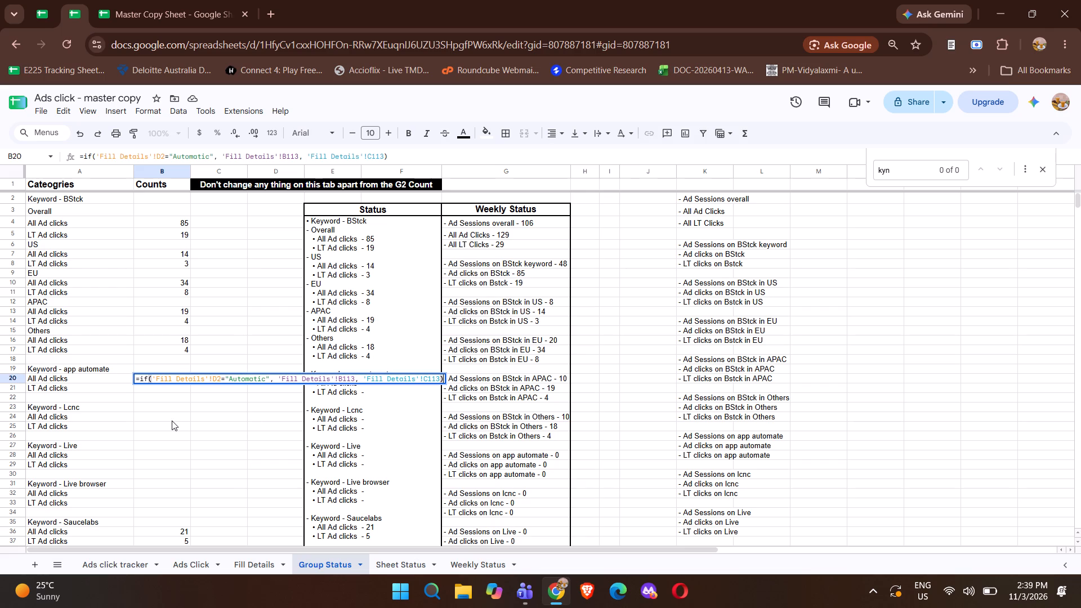
pyautogui.click(172, 421)
pyautogui.click(154, 381)
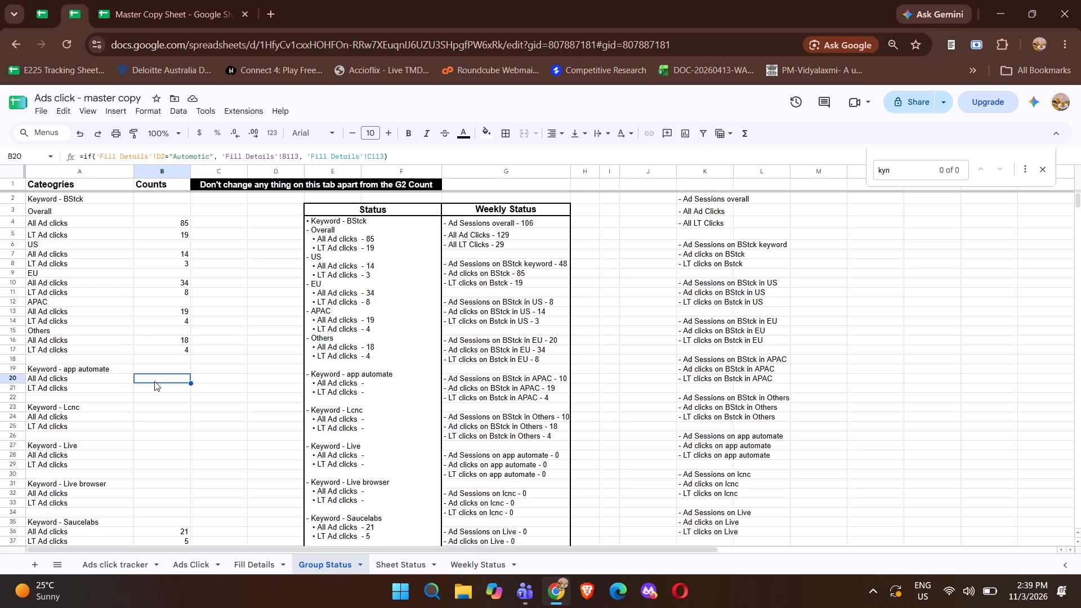
pyautogui.click(158, 341)
pyautogui.click(146, 379)
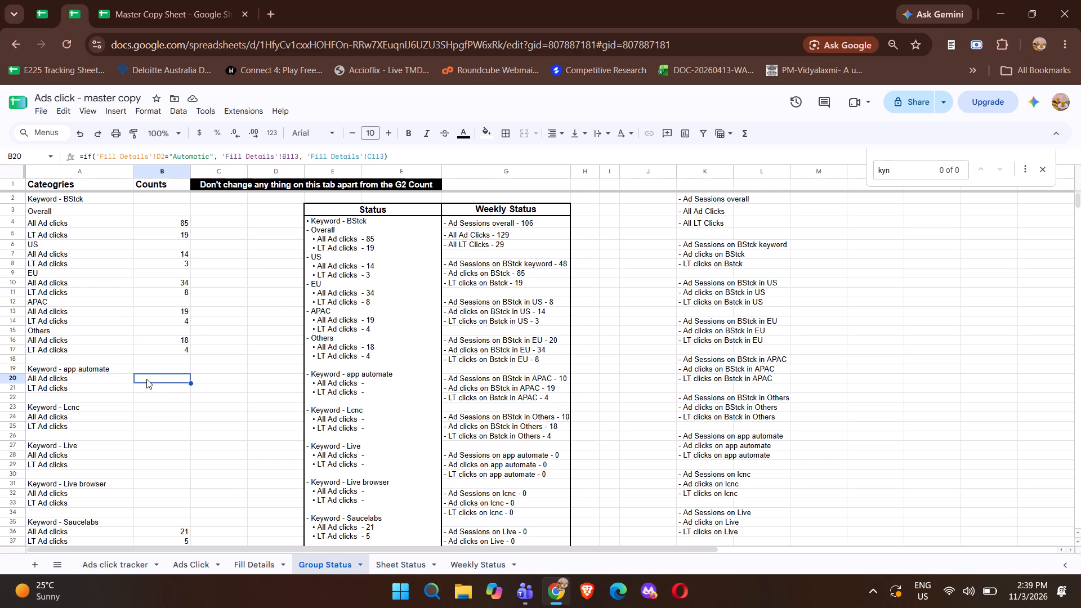
pyautogui.click(149, 385)
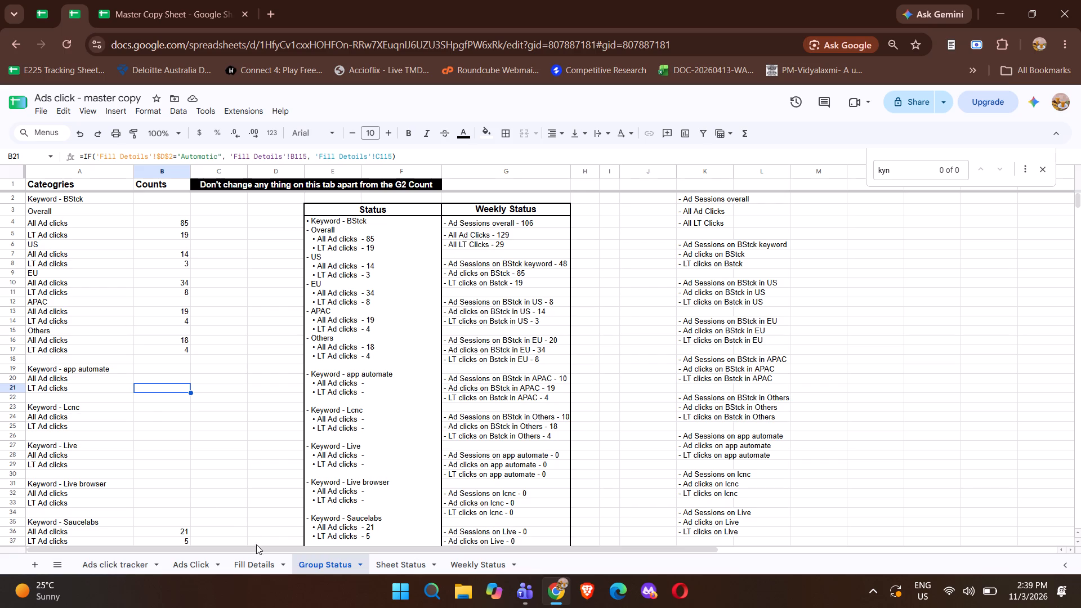
# Check the Fill Details sheet and the Ads Click keyword table for the counts behind the Group Status formulas.
pyautogui.click(250, 566)
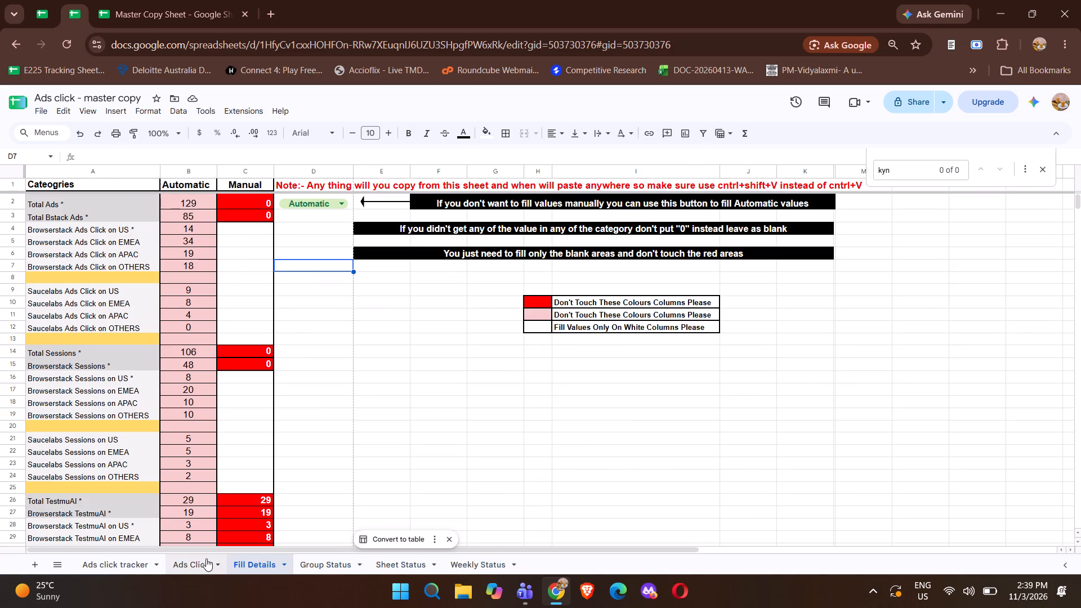
pyautogui.click(198, 558)
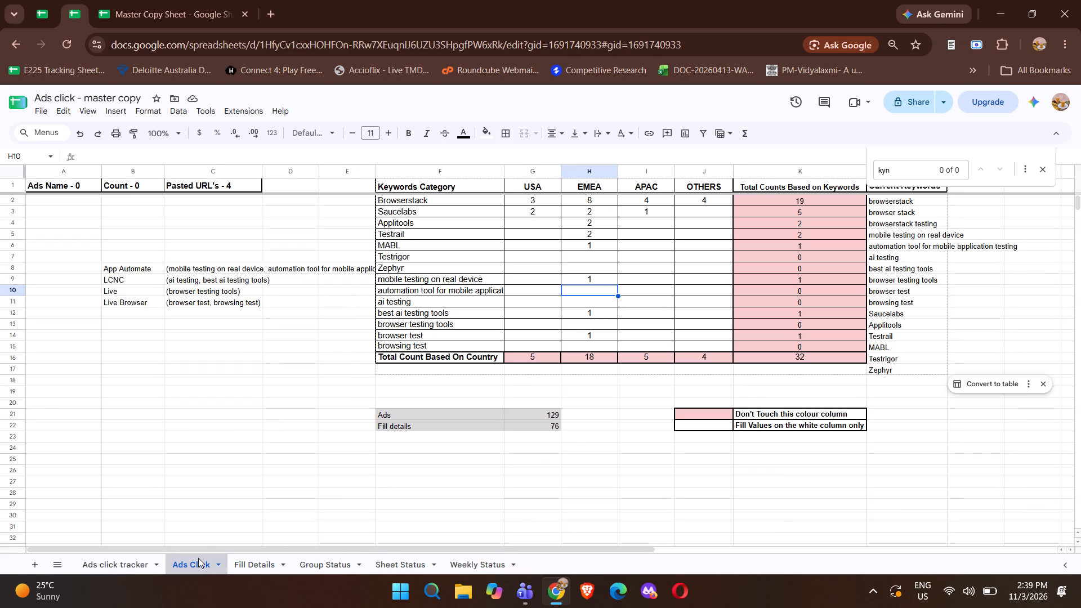
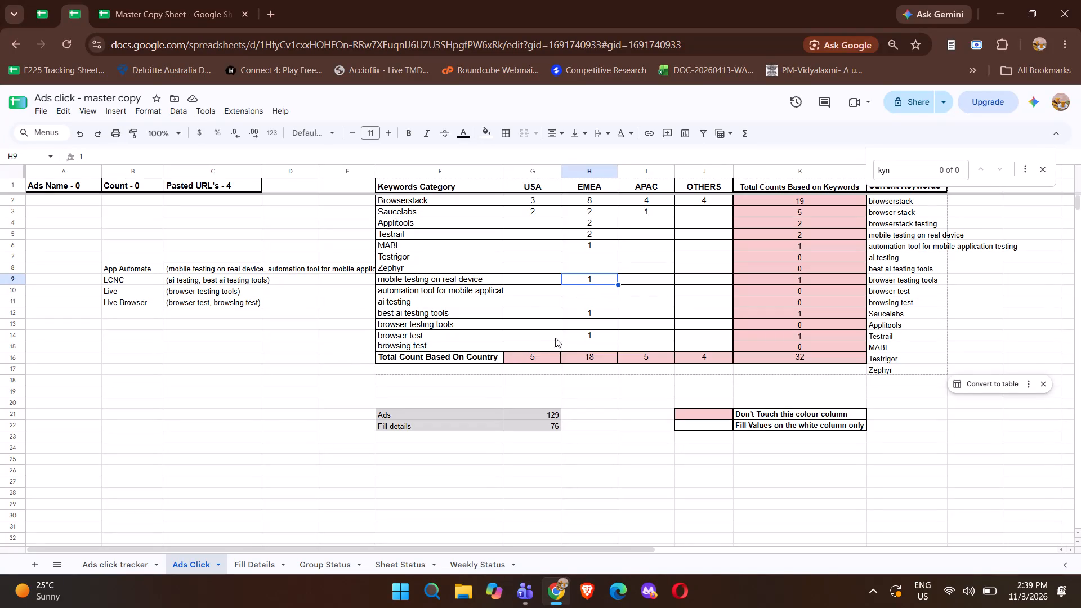
# Enter 1 in the EMEA column for the automation tool for mobile application testing keyword on the Ads Click sheet.
pyautogui.click(586, 297)
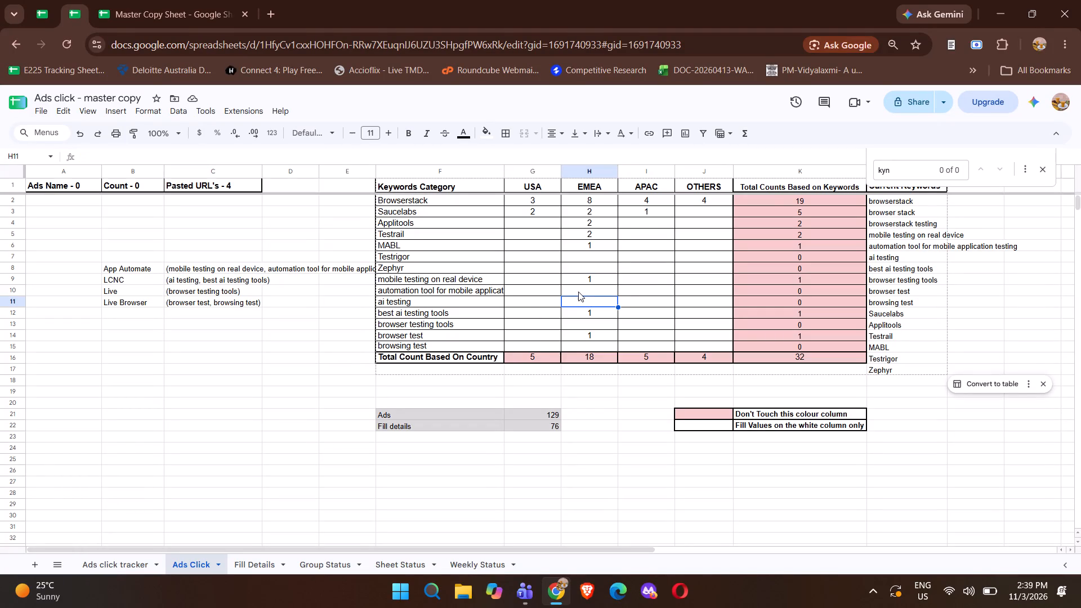
pyautogui.click(577, 291)
pyautogui.press('1')
pyautogui.press('Return')
# Compare the Group Status formula for app automate All Ad clicks in B20 with the Others formula in B16.
pyautogui.click(261, 558)
pyautogui.click(303, 564)
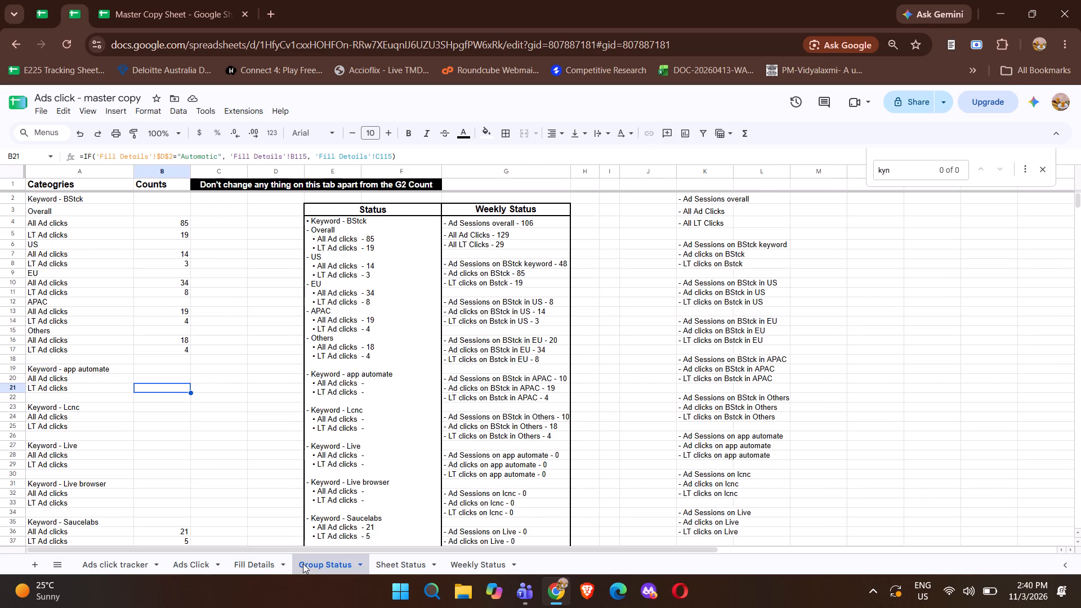
pyautogui.click(162, 378)
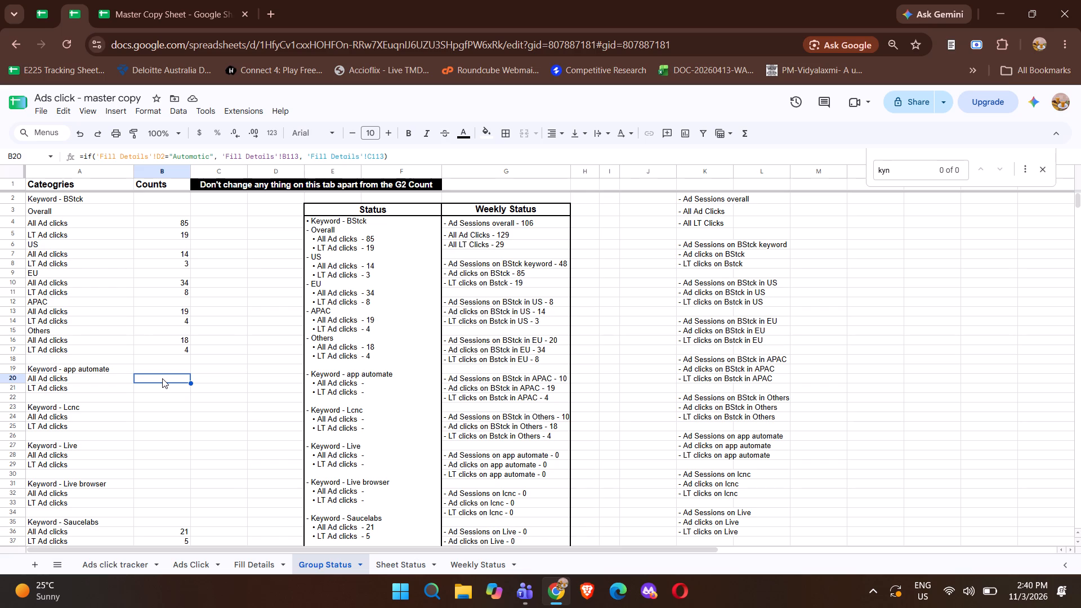
pyautogui.click(166, 340)
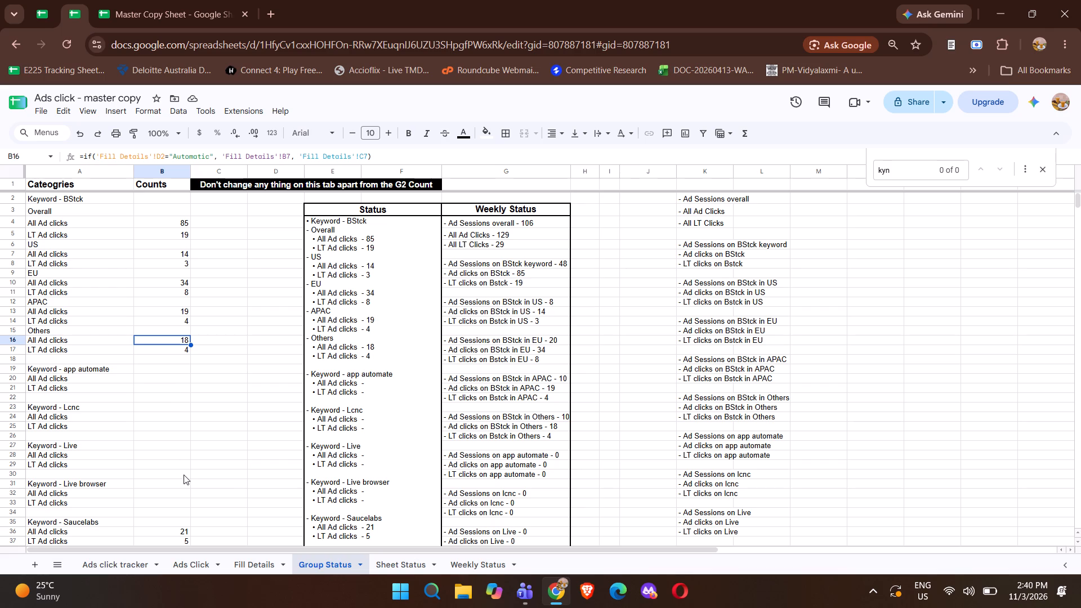
# Look through all categories on the Fill Details sheet for the app automate rows that the Group Status formulas reference.
pyautogui.click(262, 568)
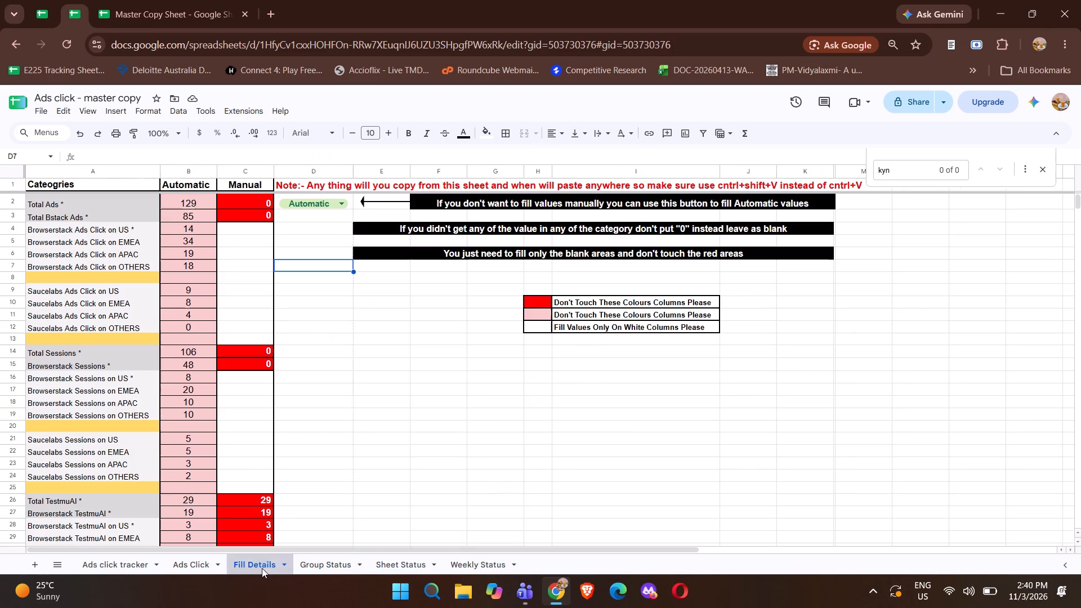
pyautogui.scroll(-1, 213, 387)
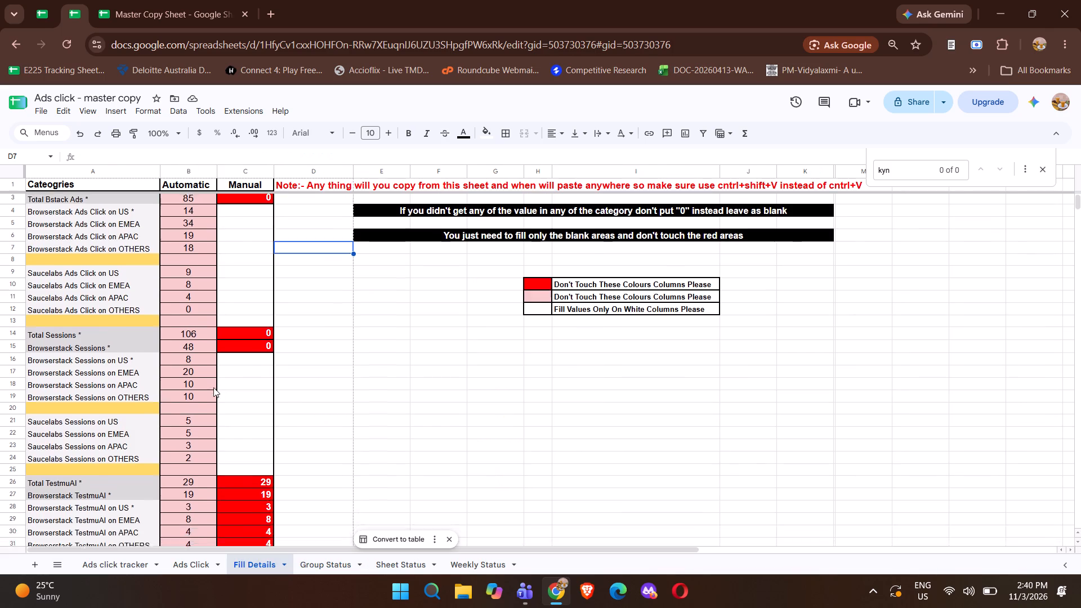
pyautogui.scroll(-6, 213, 387)
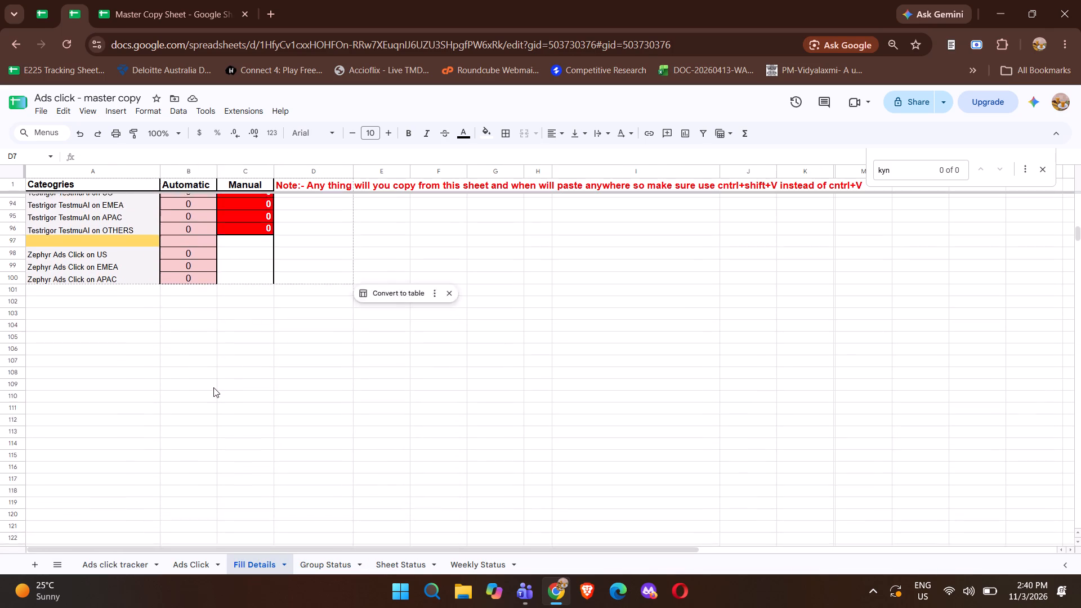
pyautogui.scroll(3, 213, 387)
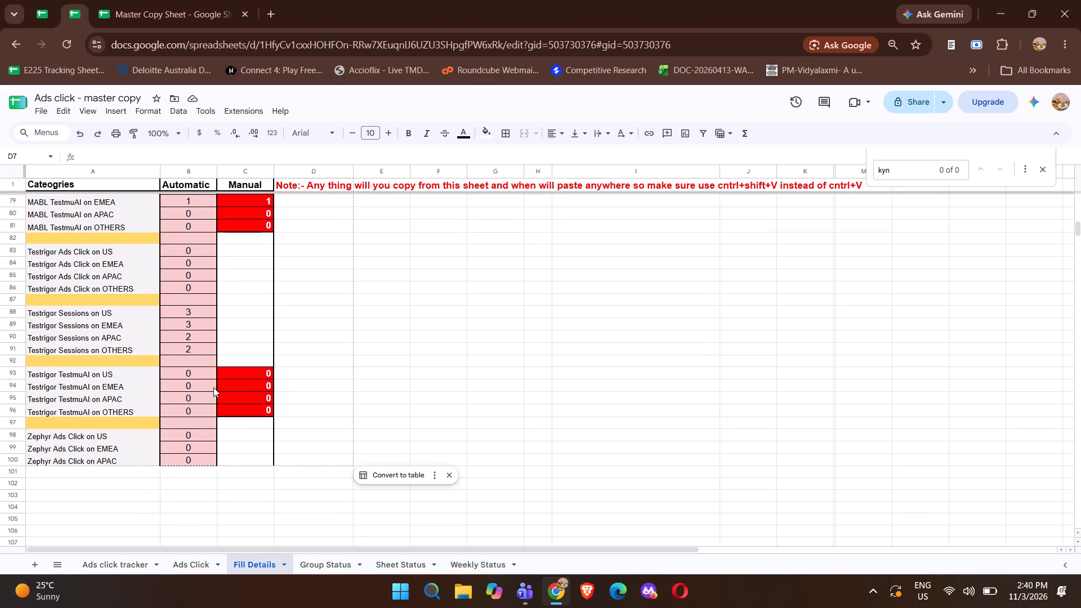
pyautogui.hscroll(1, 213, 387)
pyautogui.scroll(3, 213, 387)
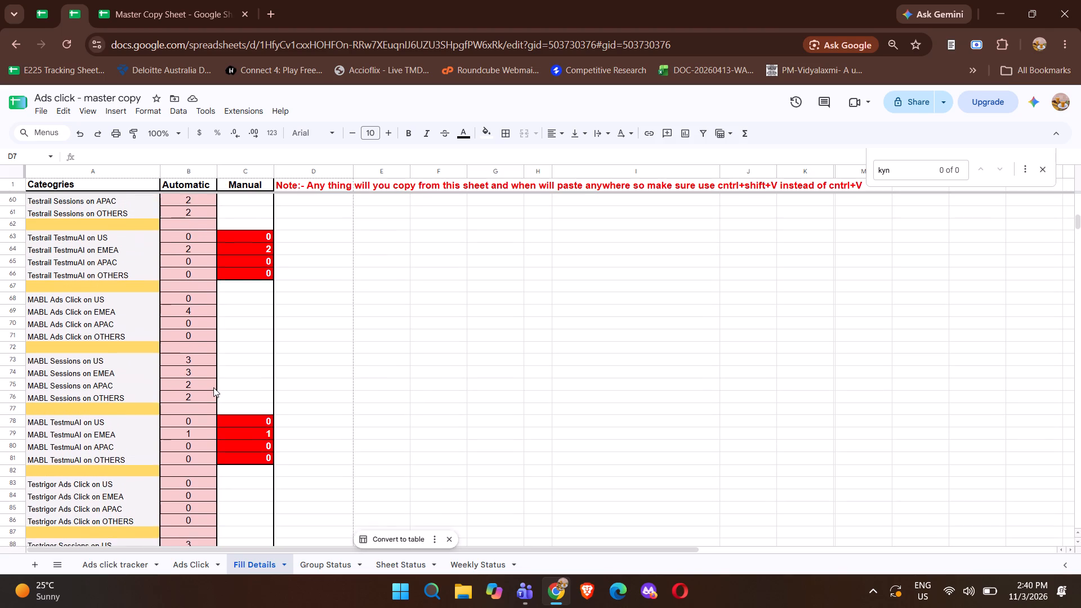
pyautogui.scroll(2, 213, 387)
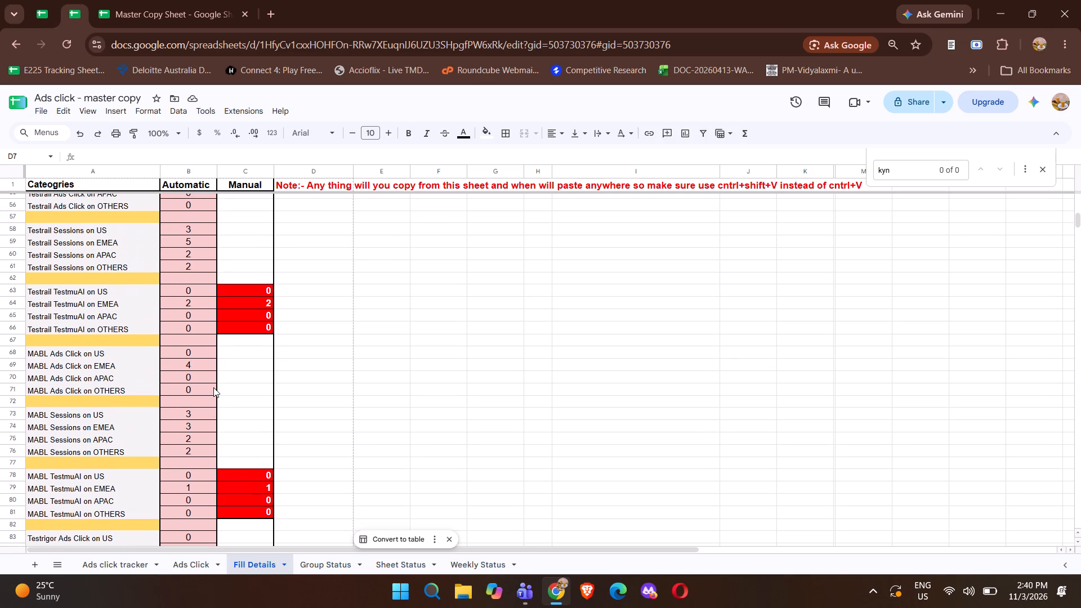
pyautogui.scroll(1, 213, 387)
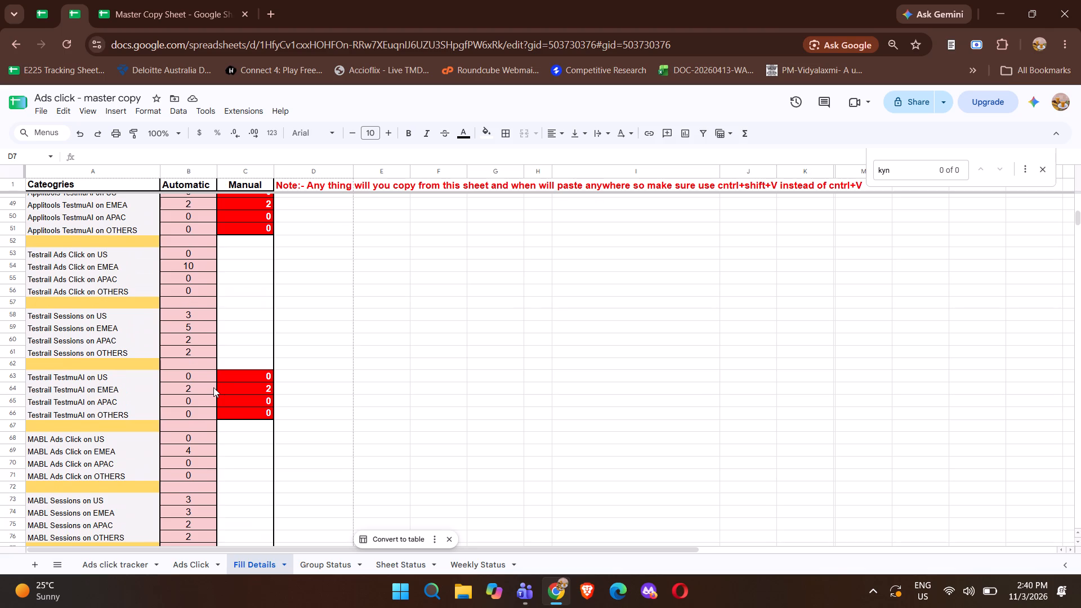
pyautogui.scroll(-4, 213, 387)
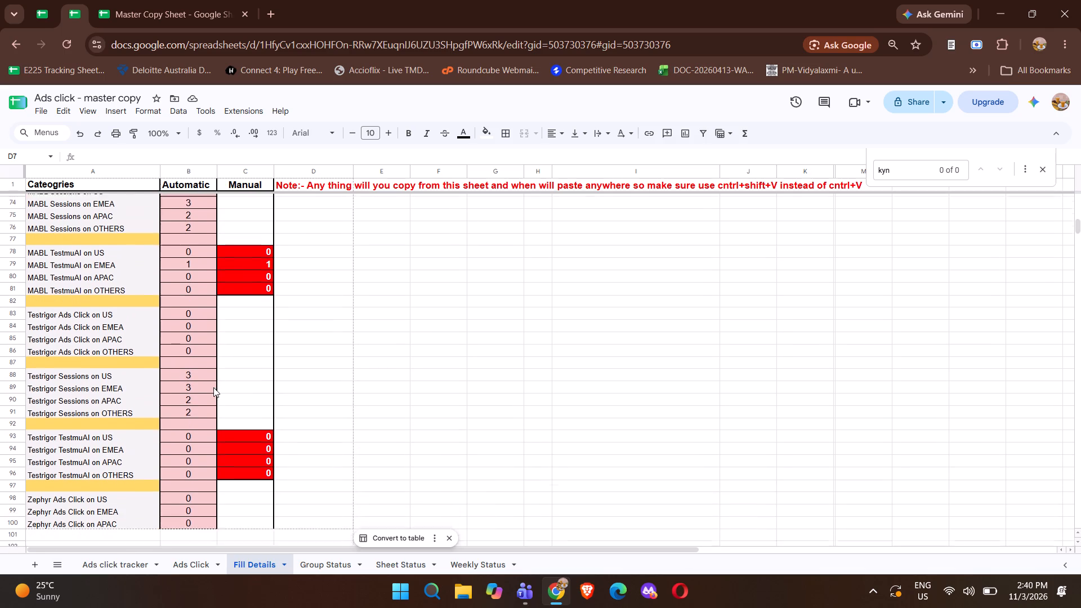
pyautogui.scroll(-4, 213, 387)
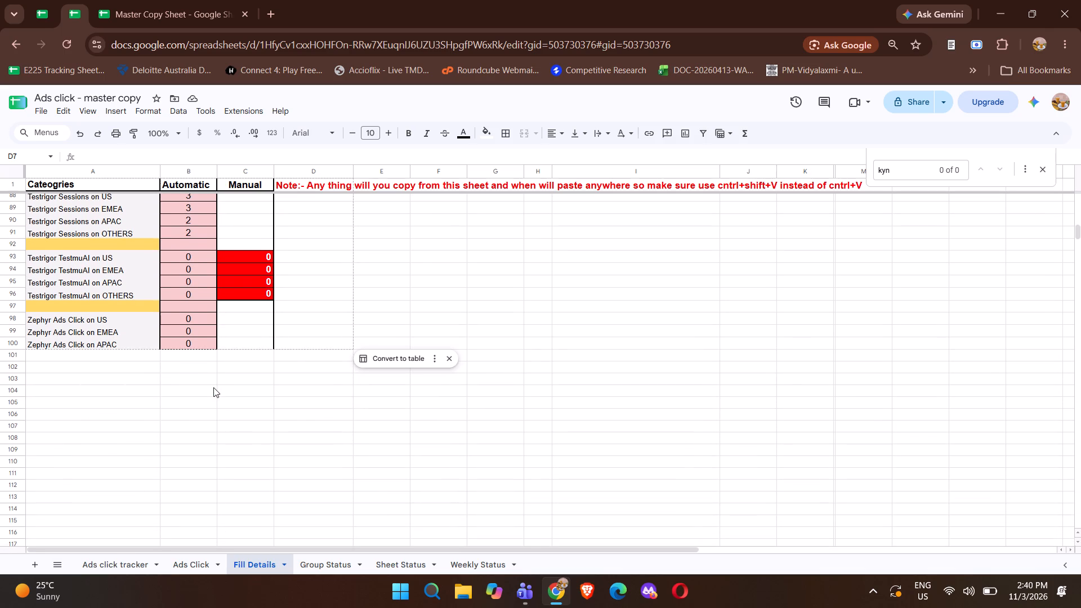
pyautogui.scroll(6, 213, 387)
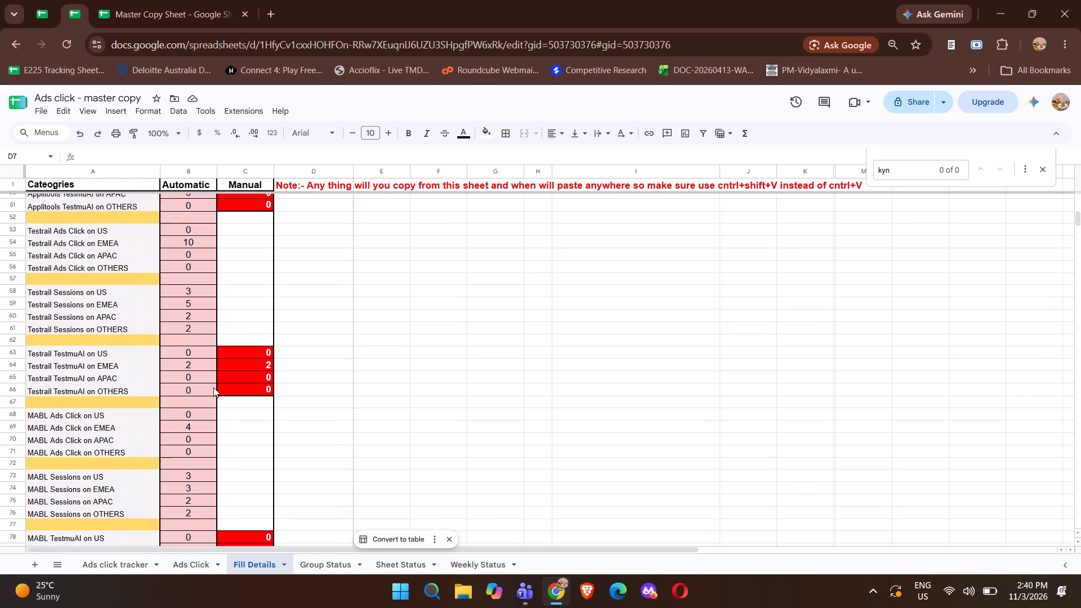
pyautogui.scroll(4, 213, 387)
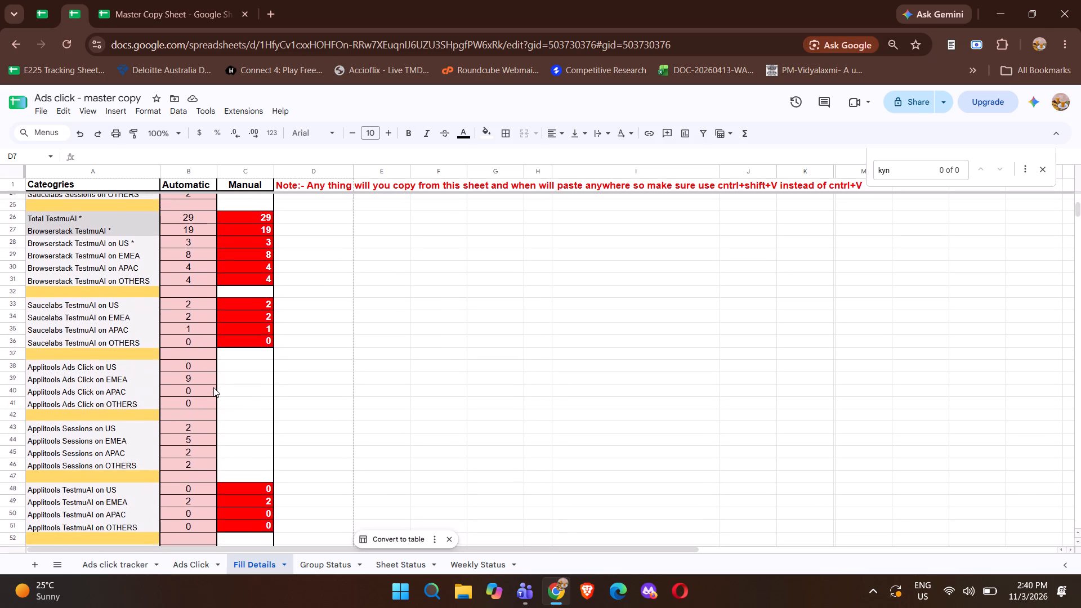
pyautogui.scroll(7, 213, 387)
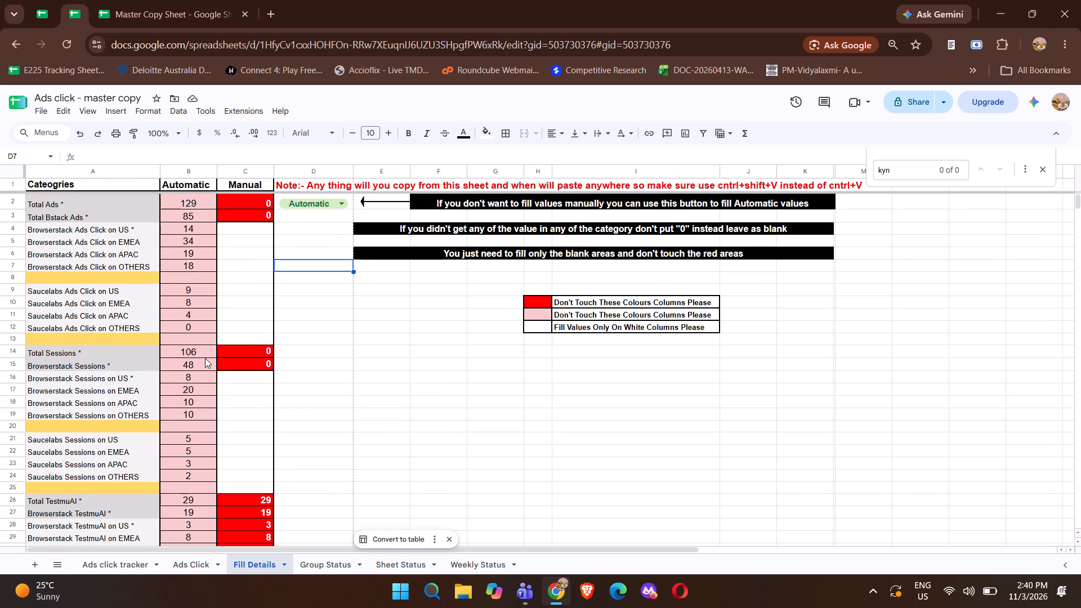
pyautogui.scroll(1, 205, 358)
pyautogui.scroll(-7, 205, 358)
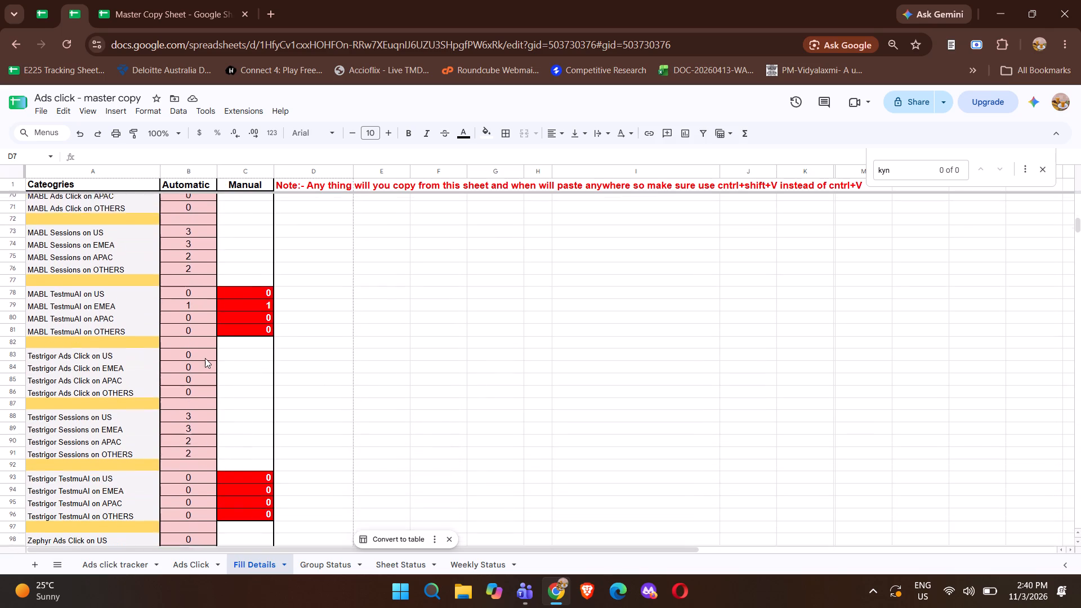
pyautogui.scroll(-2, 205, 358)
pyautogui.scroll(1, 205, 358)
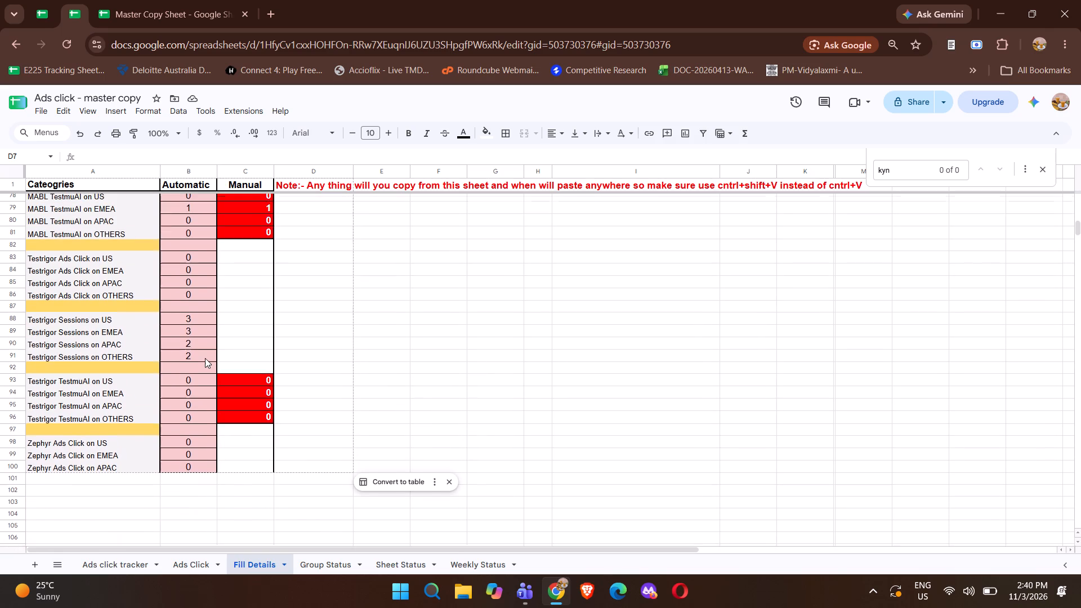
pyautogui.scroll(3, 205, 358)
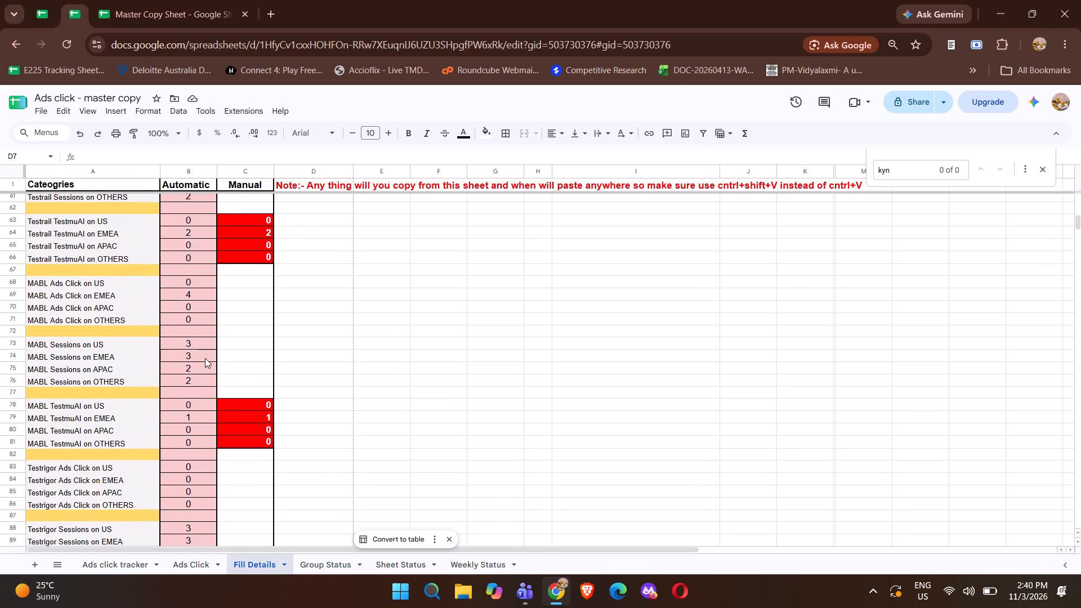
pyautogui.scroll(3, 205, 358)
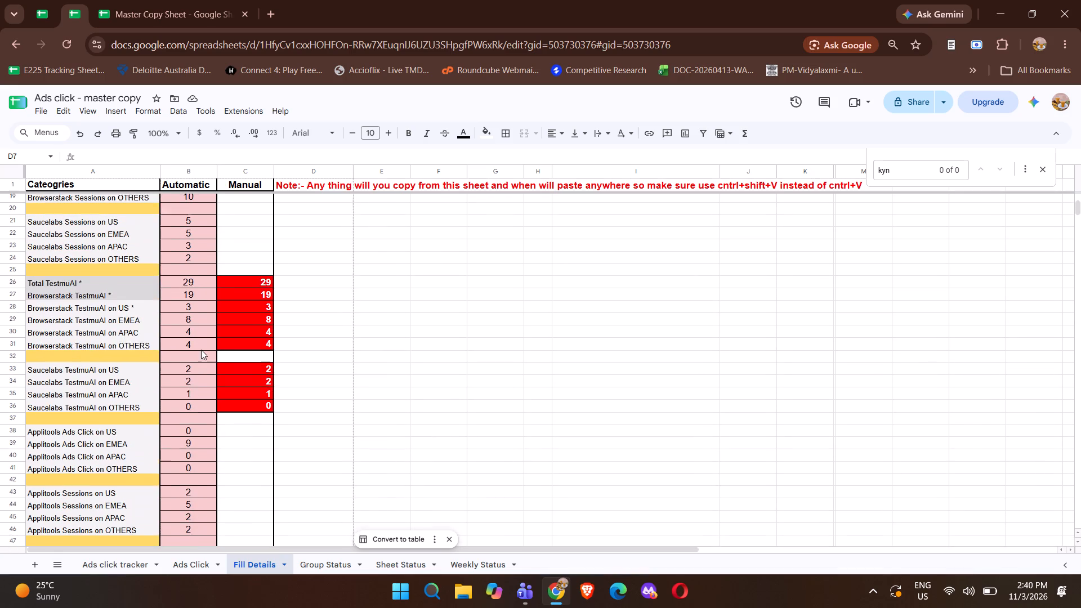
pyautogui.scroll(1, 194, 333)
pyautogui.scroll(-3, 194, 333)
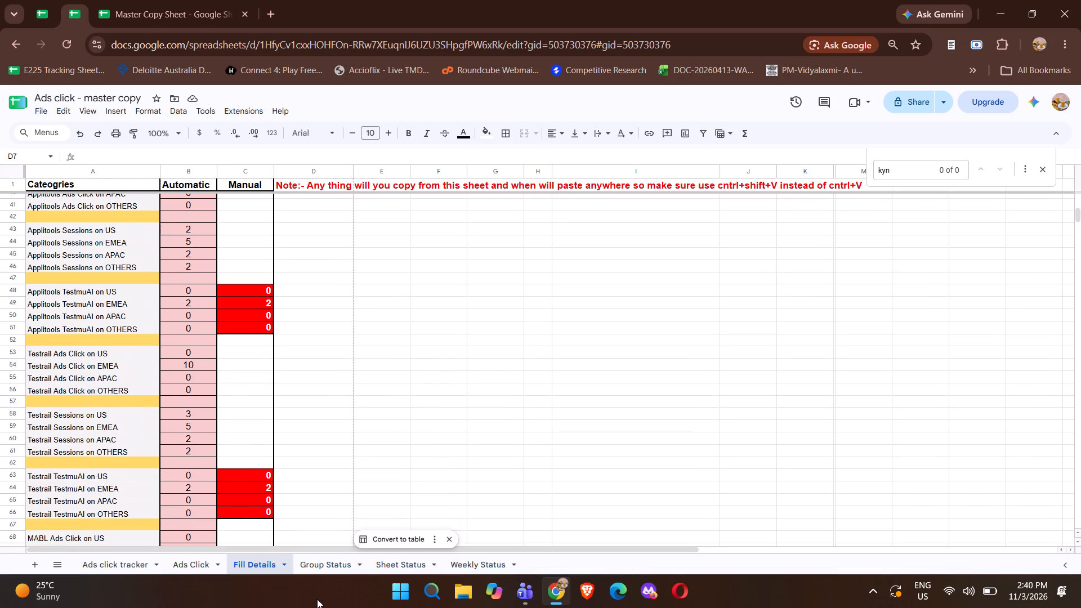
# Copy the entire Fill Details sheet from Master Copy Sheet and paste it over Fill Details in Ads click - master copy.
pyautogui.click(240, 0)
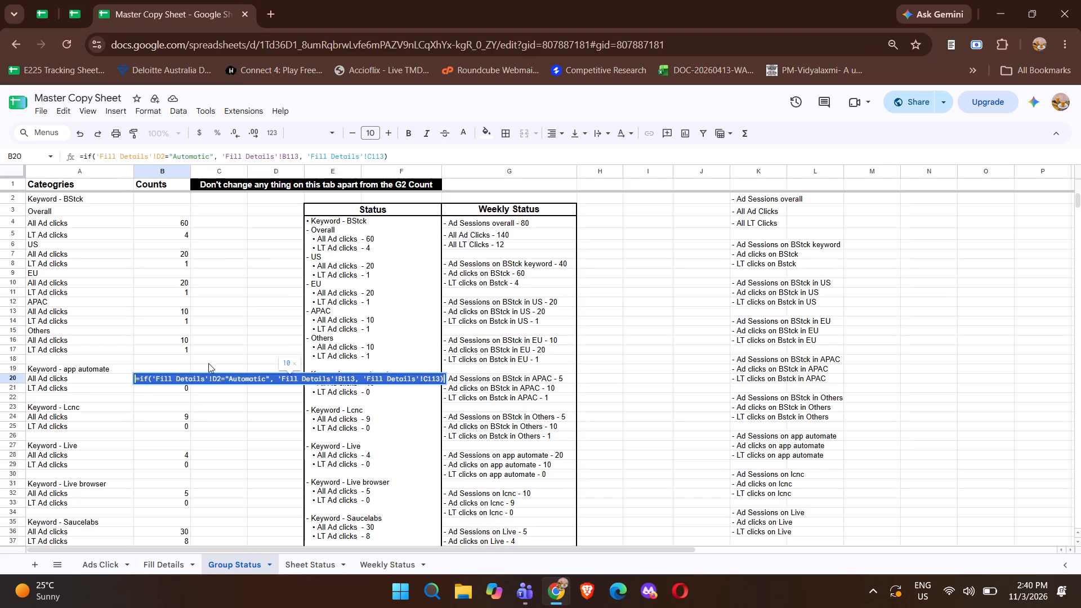
pyautogui.click(168, 560)
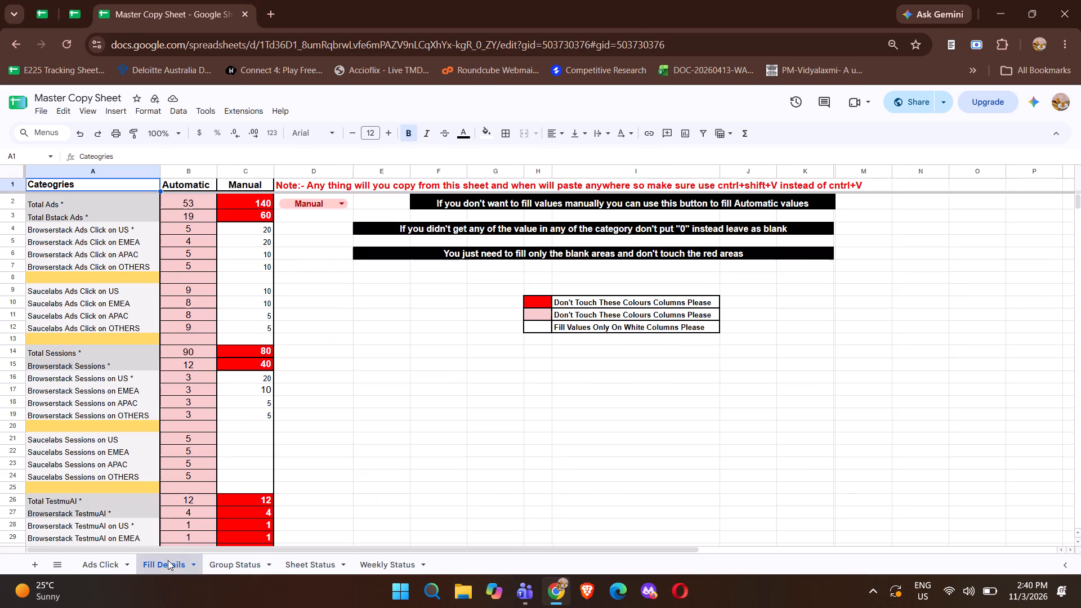
pyautogui.scroll(-7, 172, 441)
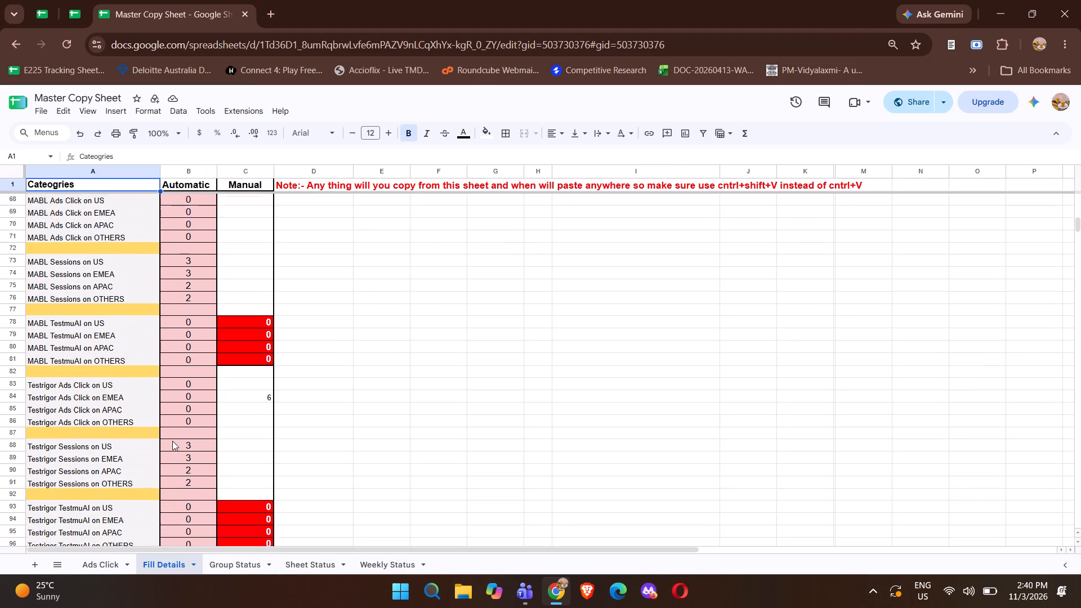
pyautogui.scroll(-4, 172, 441)
pyautogui.scroll(1, 172, 441)
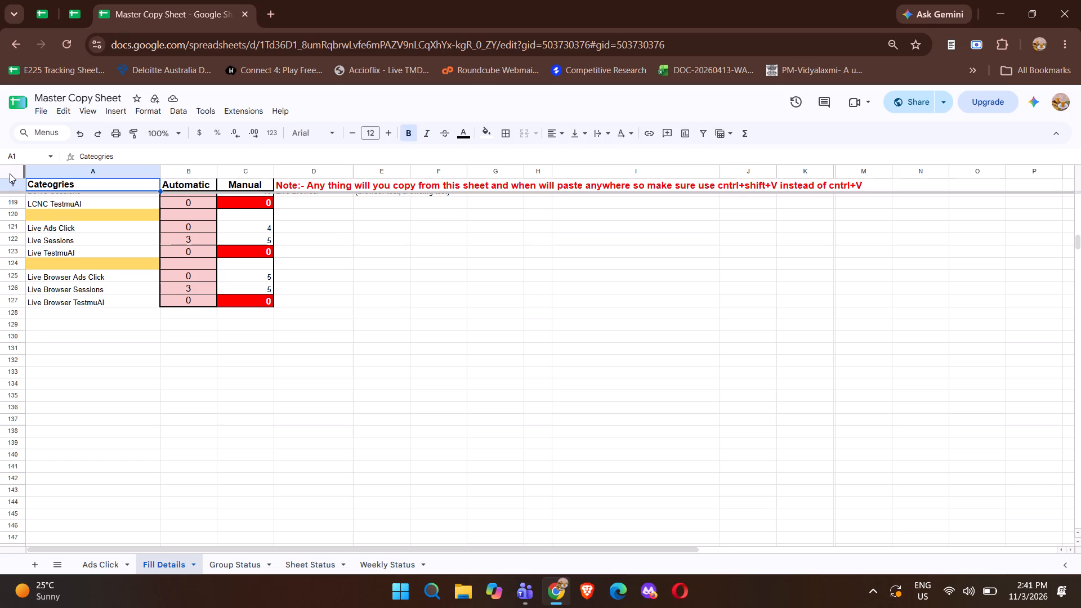
pyautogui.click(9, 173)
pyautogui.hotkey('ctrl', 'c')
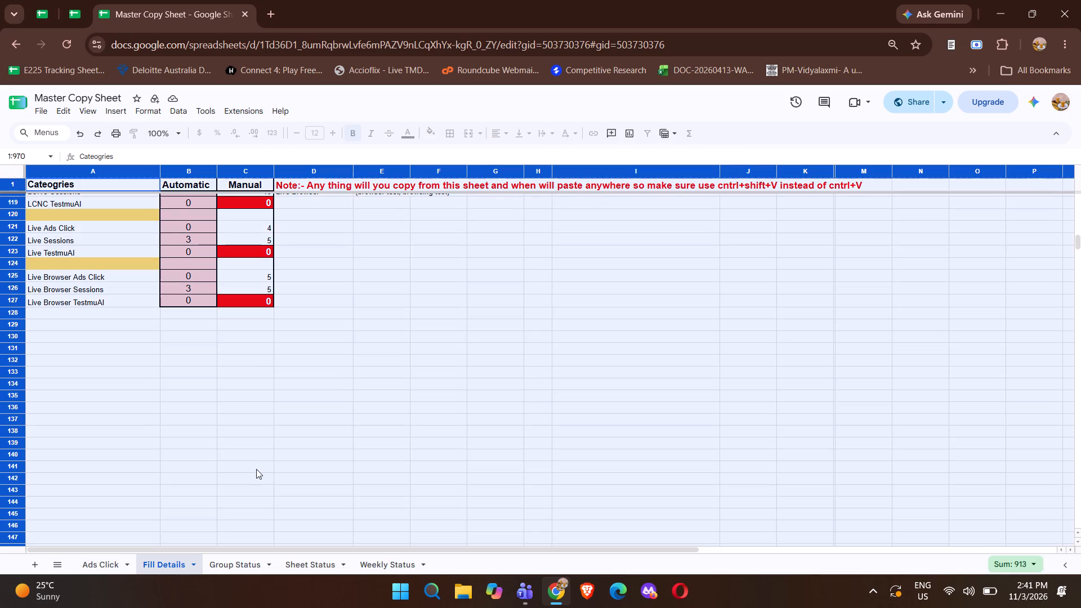
pyautogui.click(77, 0)
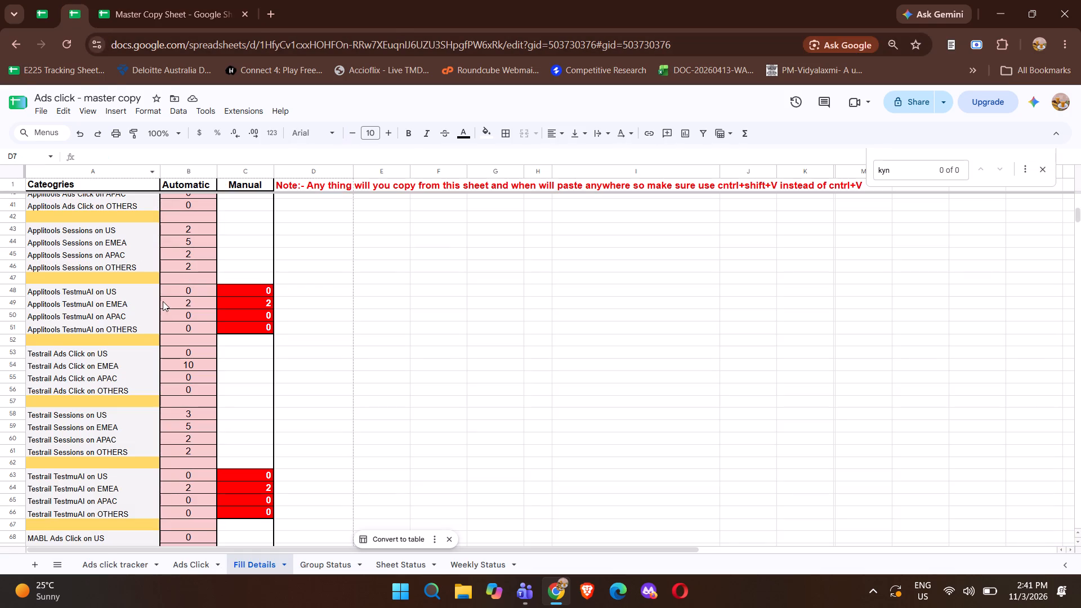
pyautogui.scroll(11, 112, 285)
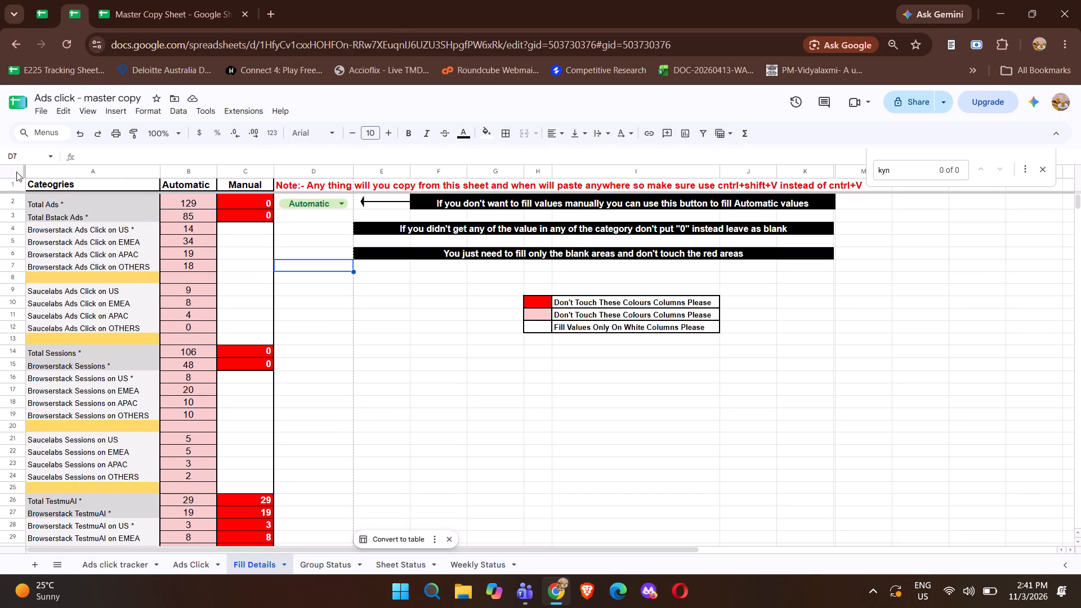
pyautogui.click(16, 174)
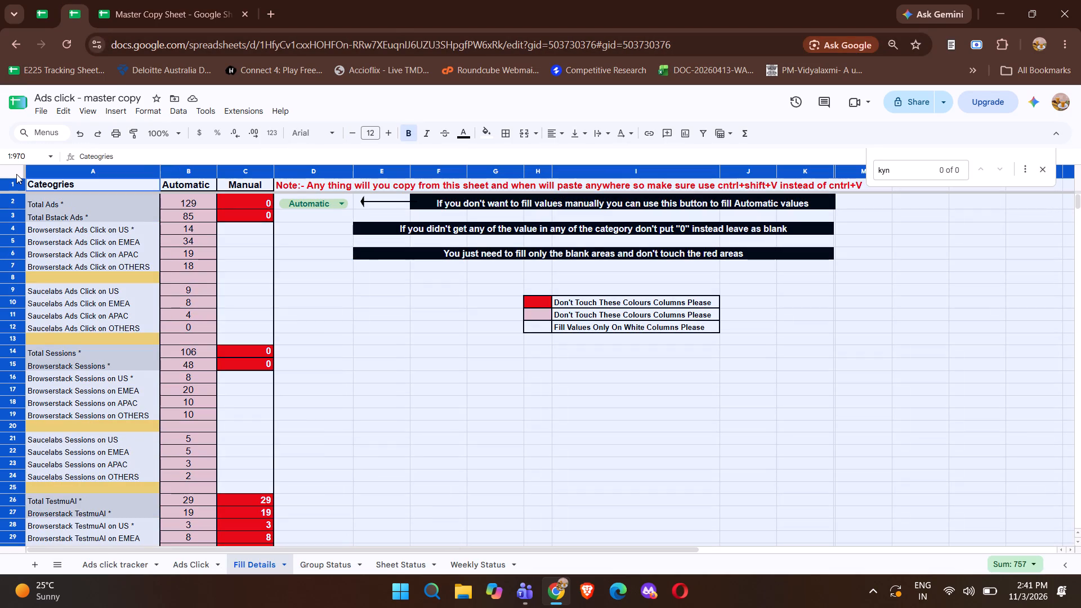
pyautogui.hotkey('ctrl', 'v')
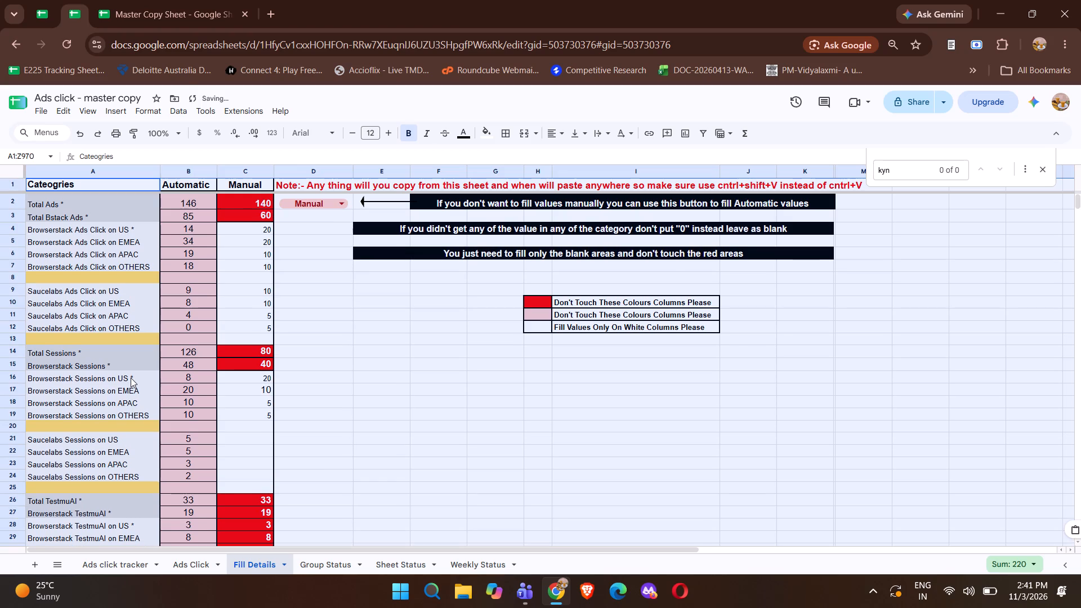
# Check the keyword counts and status text throughout the Group Status sheet.
pyautogui.click(318, 557)
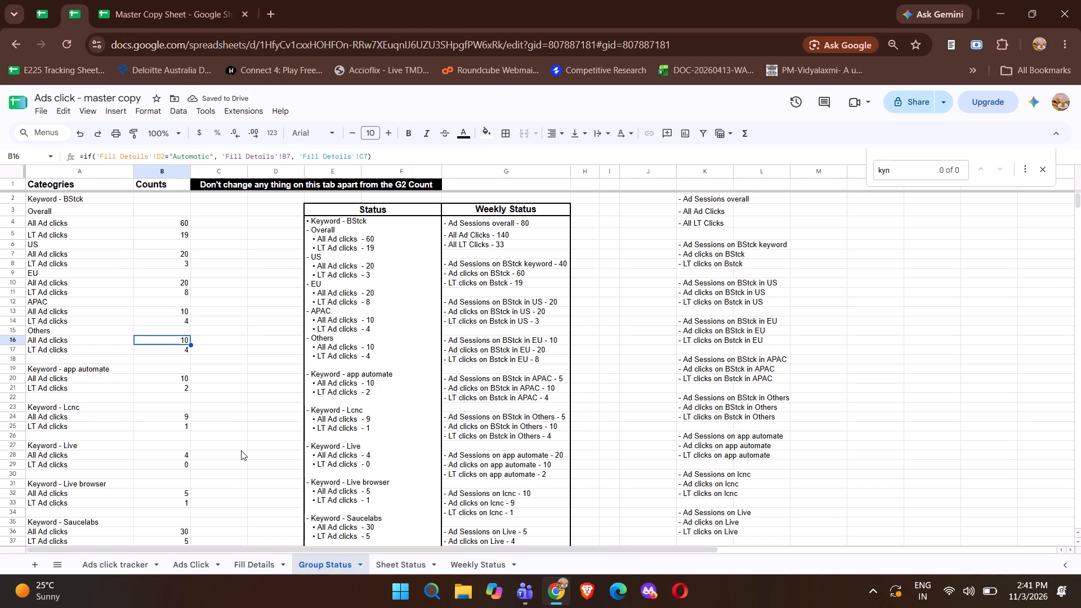
pyautogui.scroll(-3, 241, 450)
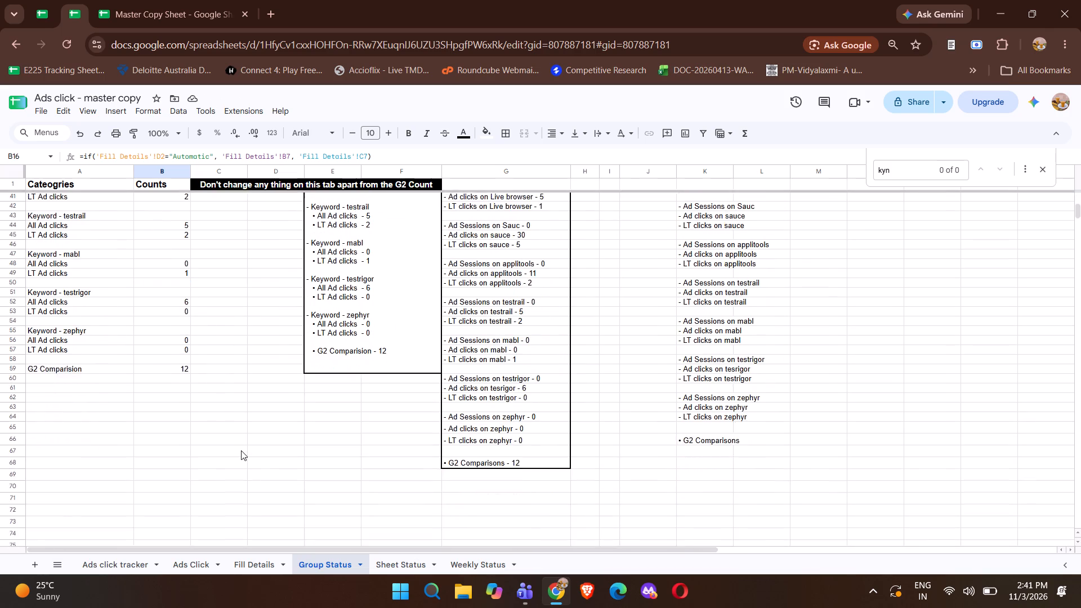
pyautogui.scroll(4, 241, 450)
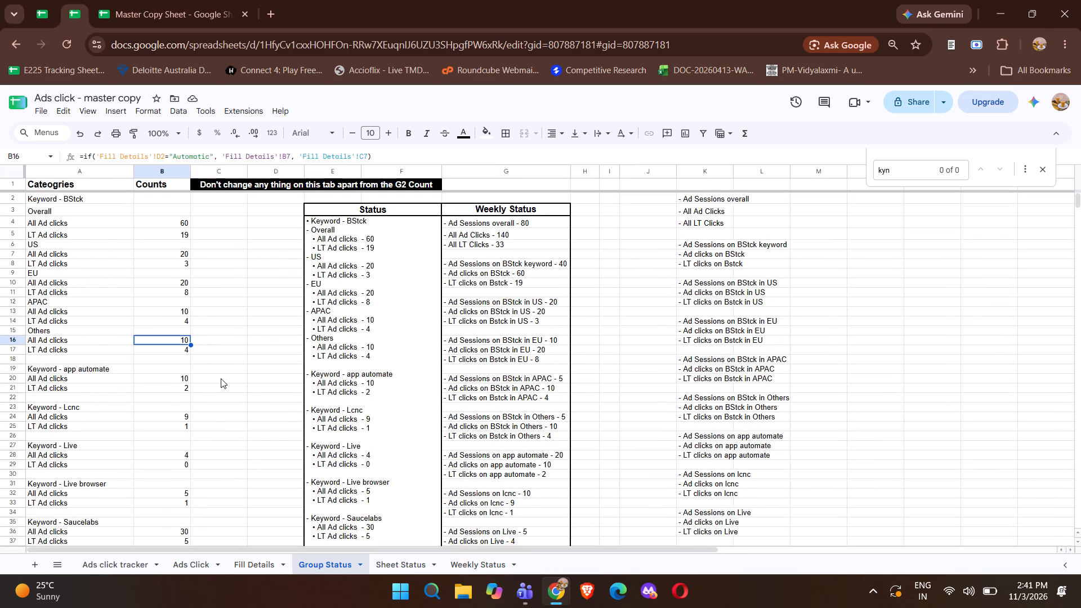
# Close the Master Copy Sheet spreadsheet.
pyautogui.click(181, 0)
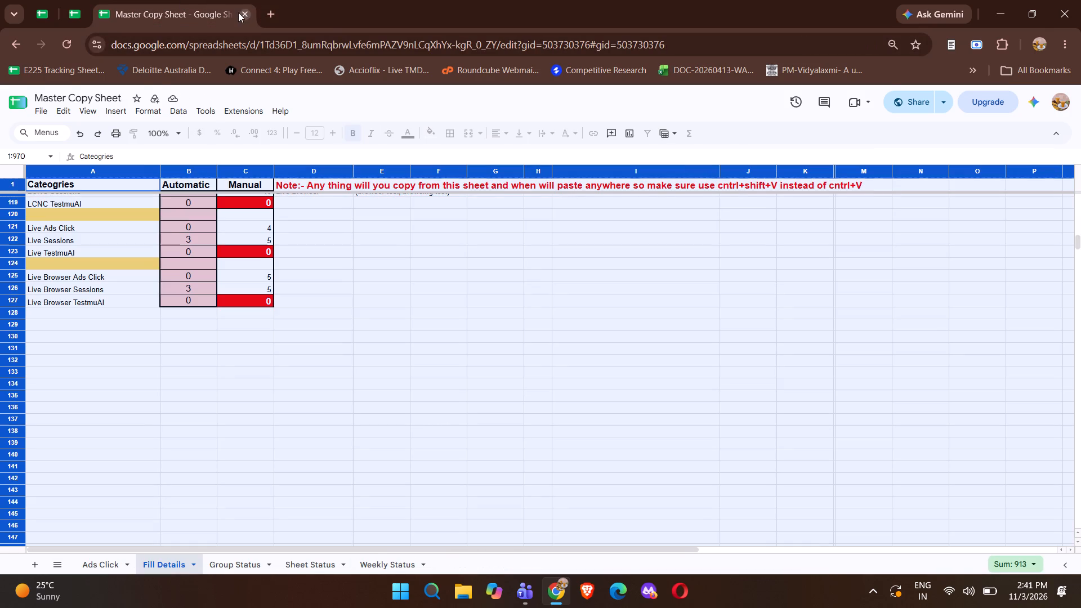
pyautogui.click(245, 12)
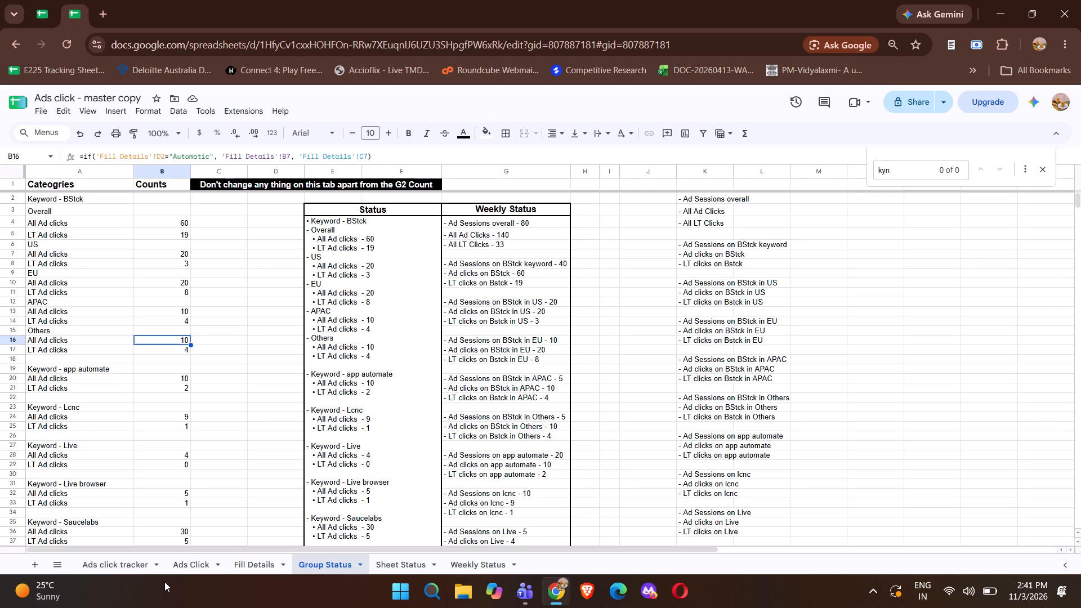
# Review the Ads Click, Weekly Status, Sheet Status and Fill Details sheets in Ads click - master copy.
pyautogui.click(181, 570)
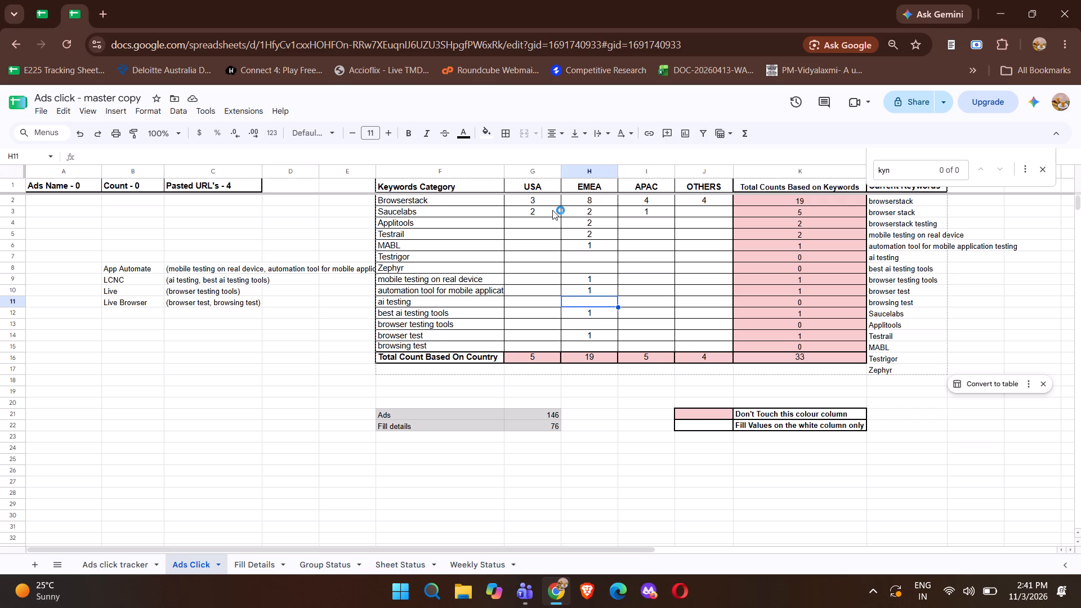
pyautogui.click(582, 200)
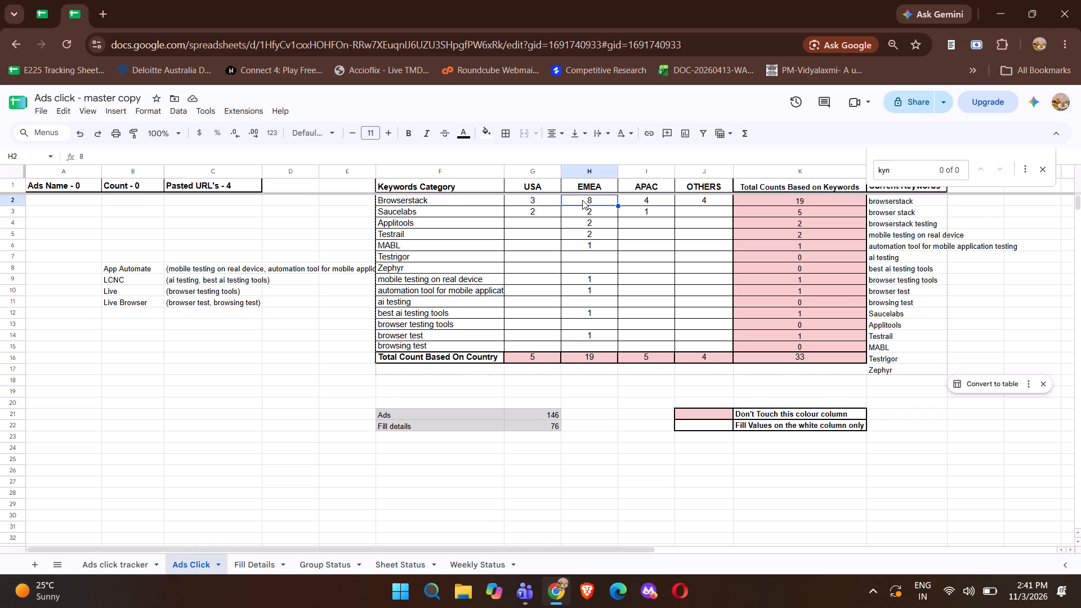
pyautogui.click(475, 559)
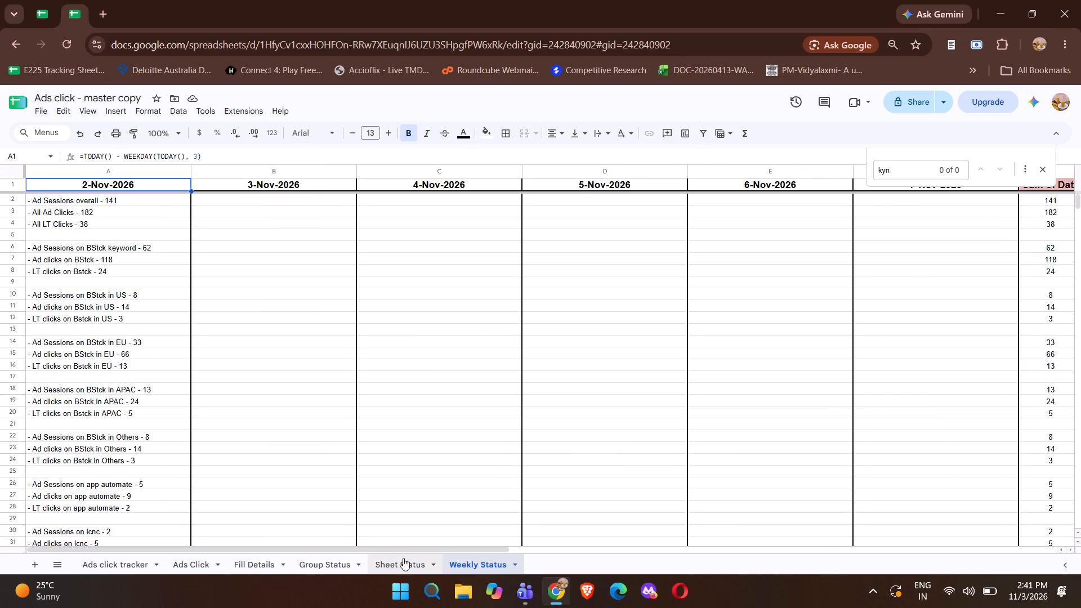
pyautogui.click(399, 559)
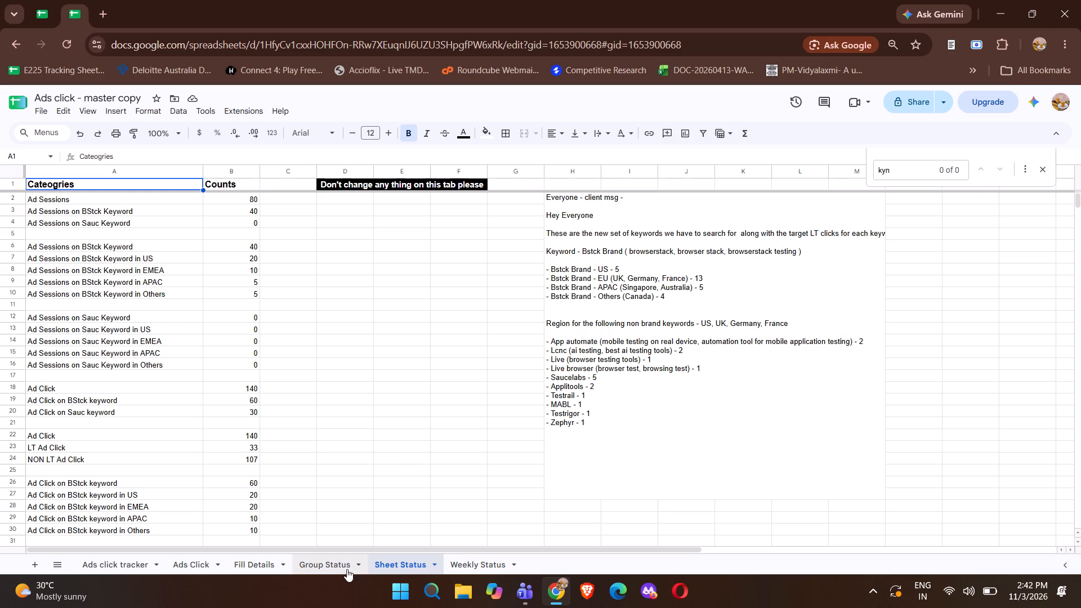
pyautogui.click(259, 566)
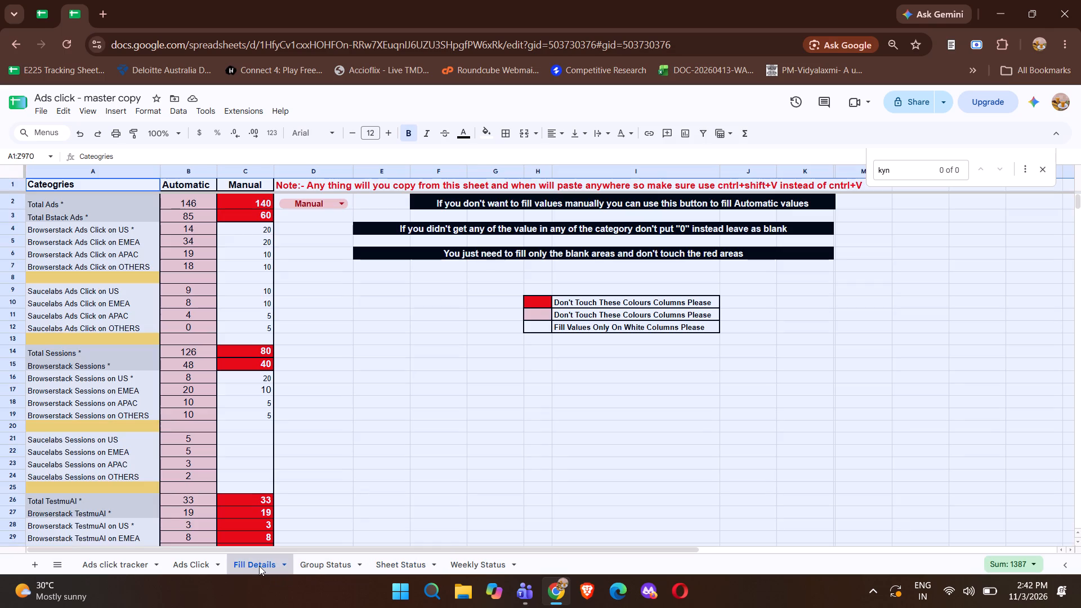
# On the Ads Click sheet, enter an EMEA count of 1 for both the ai testing and browsing test keywords.
pyautogui.click(186, 567)
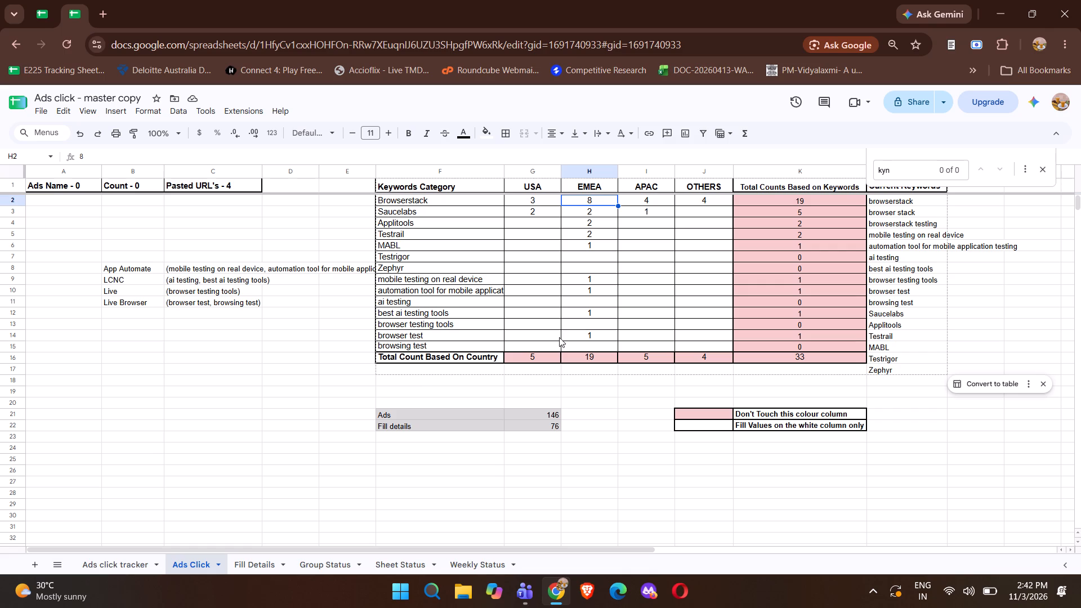
pyautogui.click(584, 301)
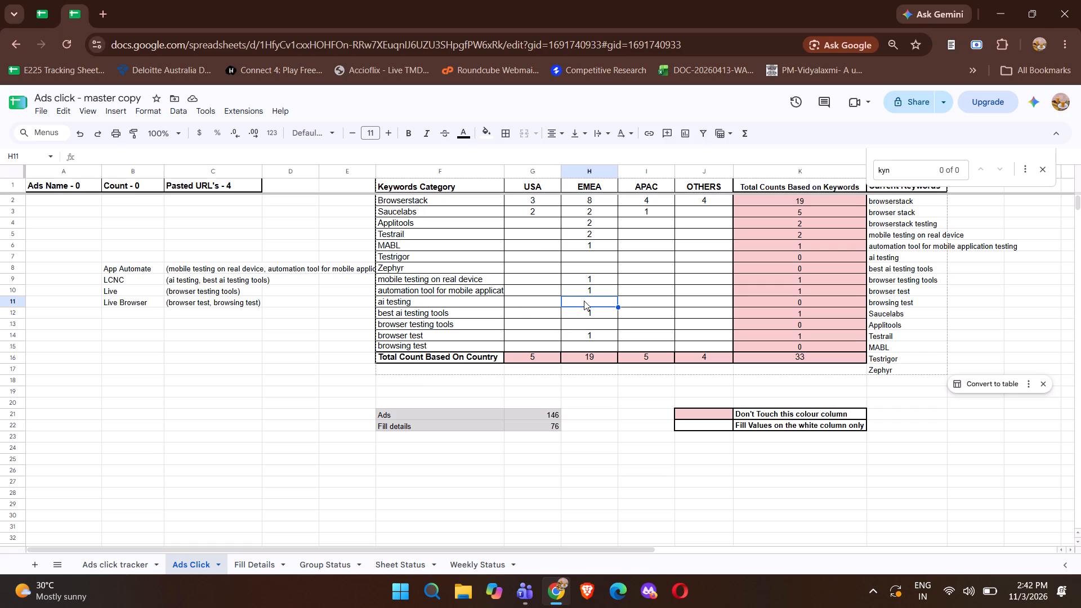
pyautogui.press('1')
pyautogui.press('Return')
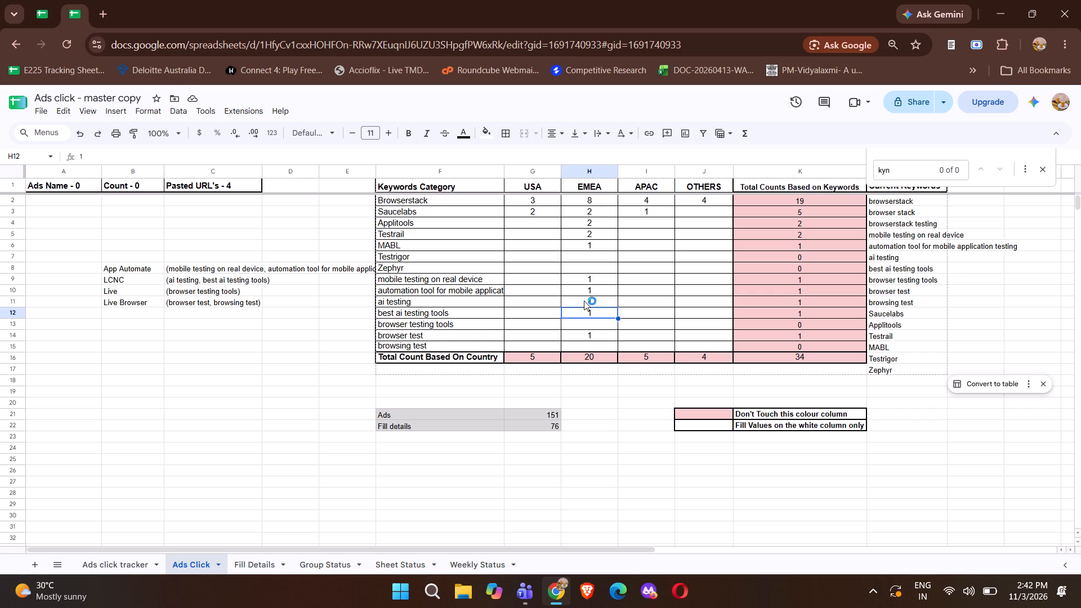
pyautogui.click(589, 344)
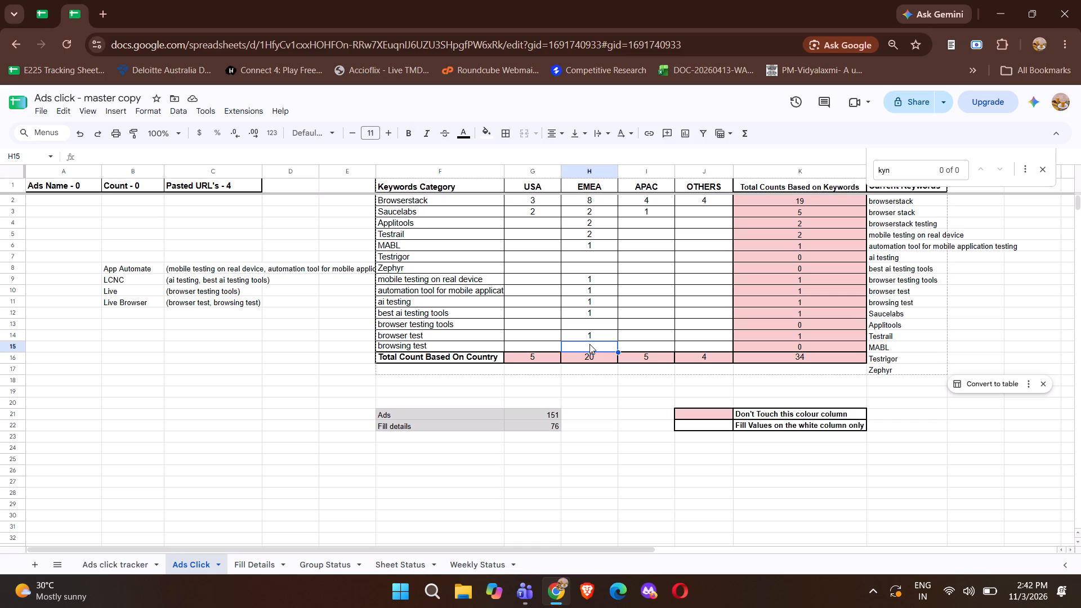
pyautogui.press('1')
pyautogui.press('Return')
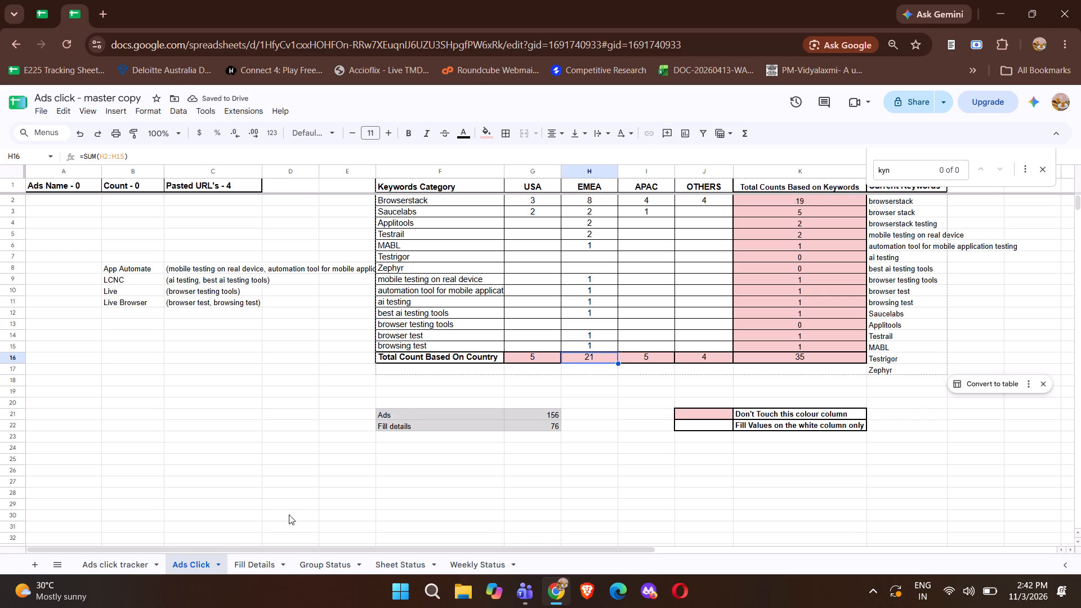
# Check the keyword counts and status text on the Group Status sheet, including the formula for Live All Ad clicks in B28.
pyautogui.click(303, 568)
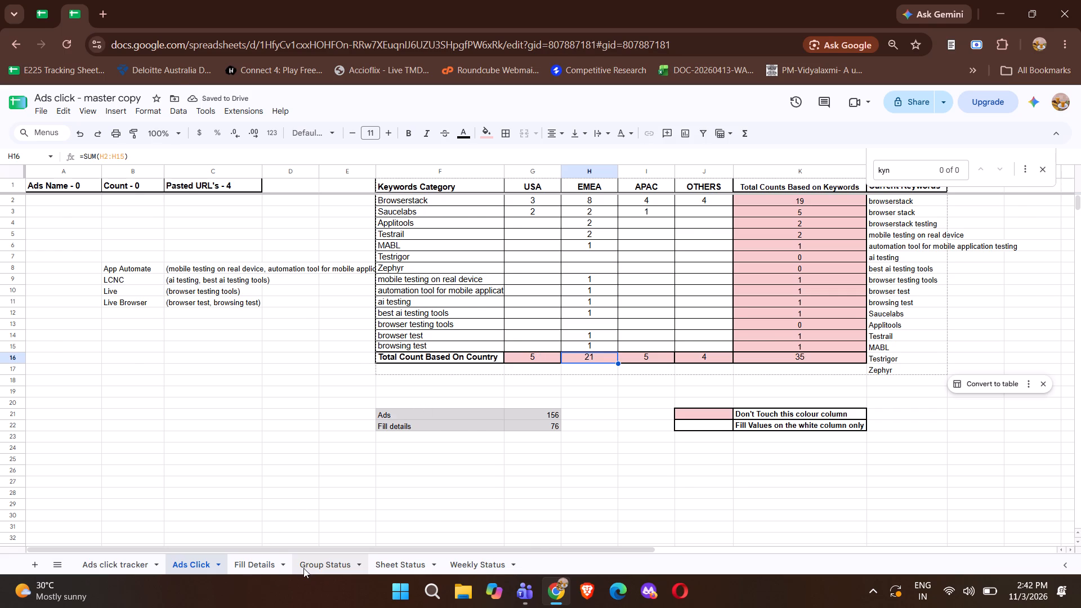
pyautogui.scroll(1, 337, 472)
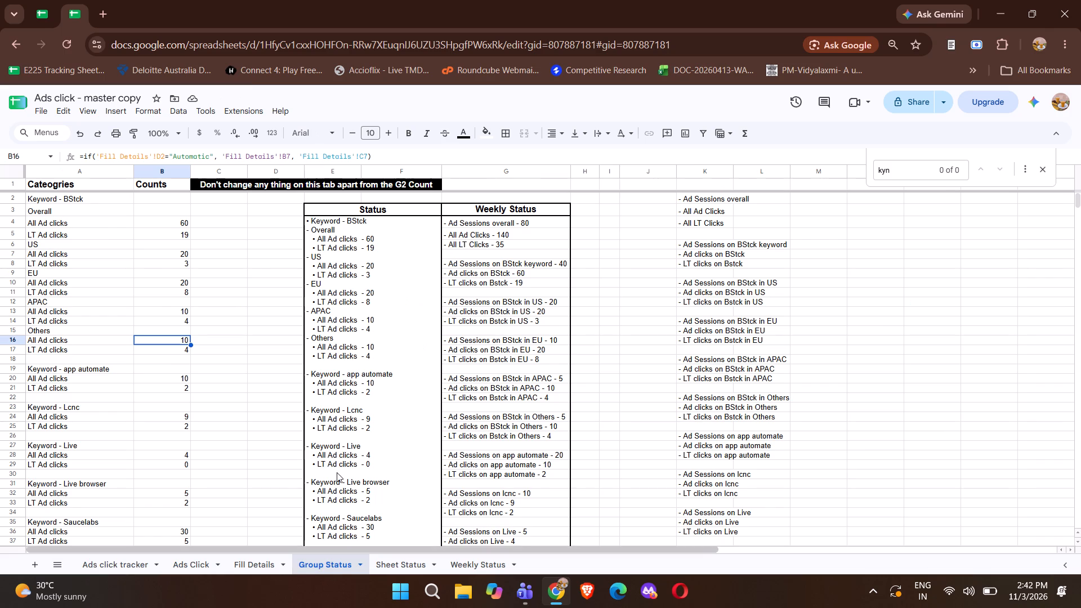
pyautogui.scroll(1, 337, 472)
pyautogui.press('`')
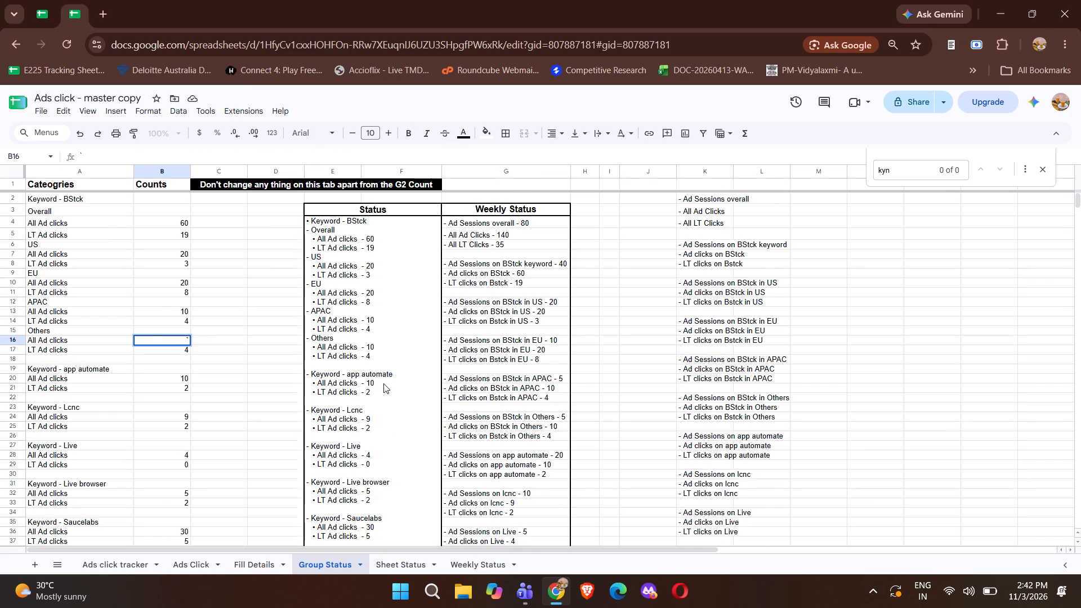
pyautogui.scroll(-2, 383, 383)
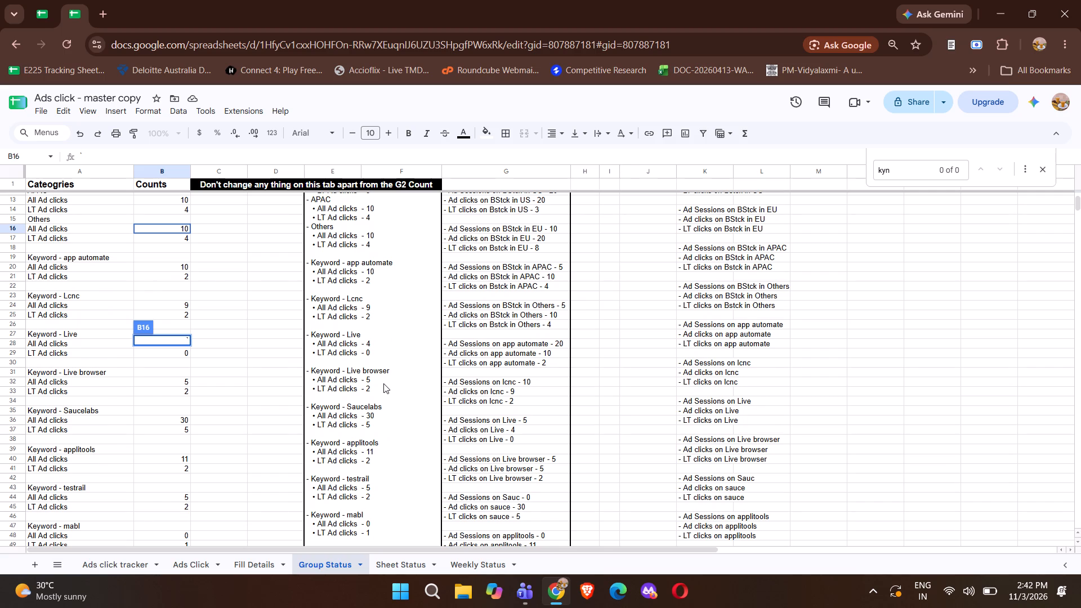
pyautogui.click(383, 383)
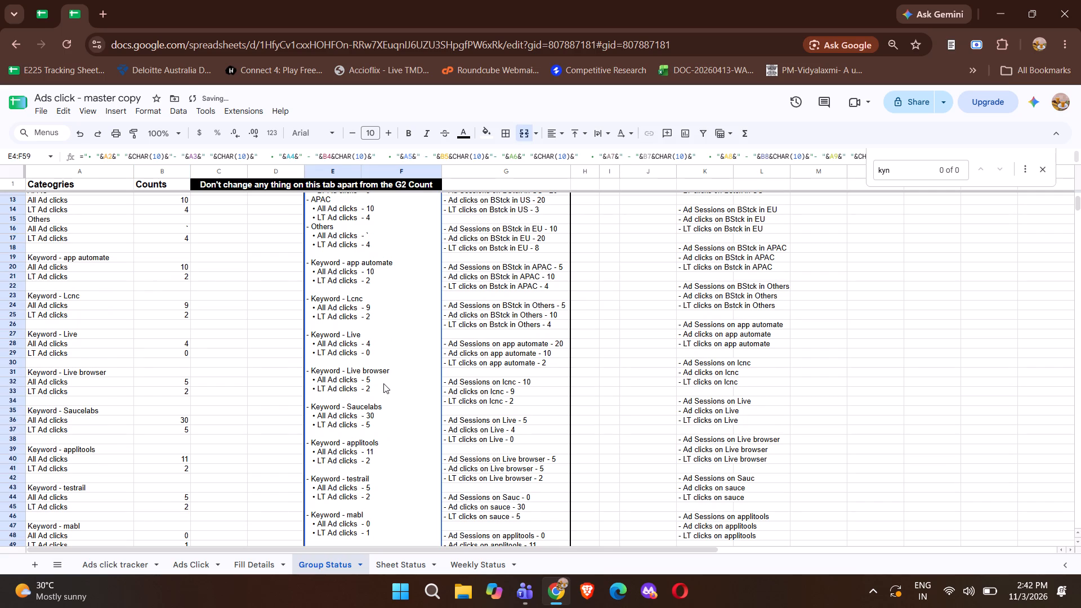
pyautogui.click(169, 341)
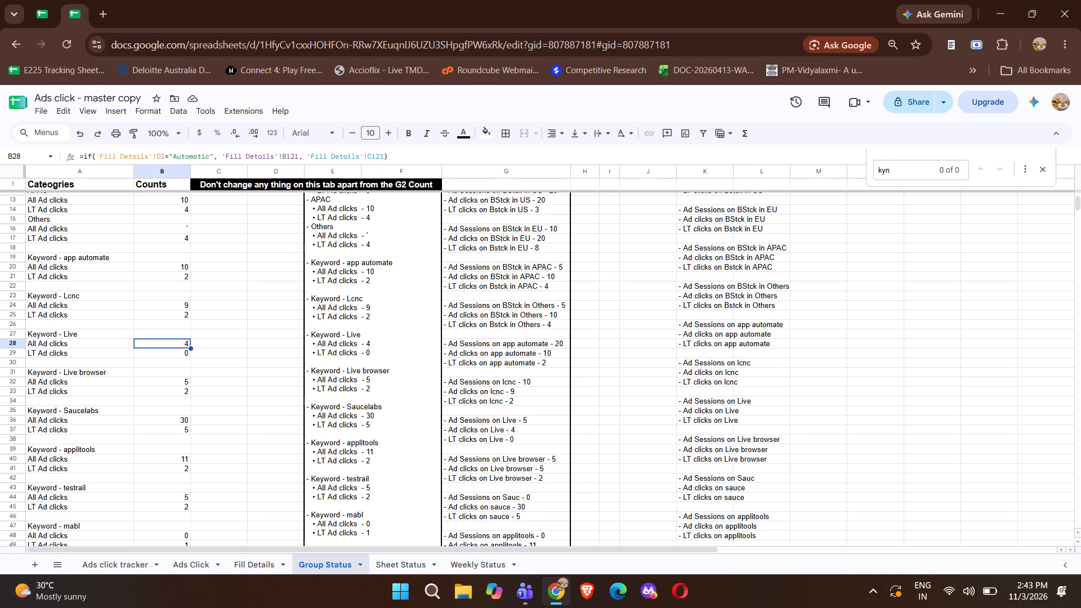
pyautogui.scroll(-2, 169, 341)
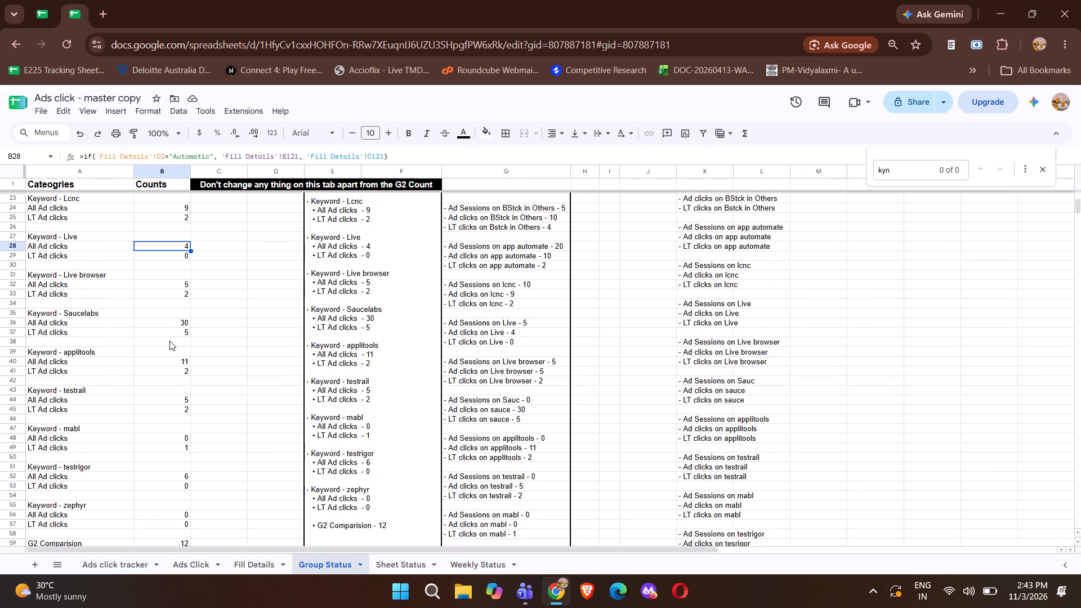
pyautogui.scroll(-1, 169, 341)
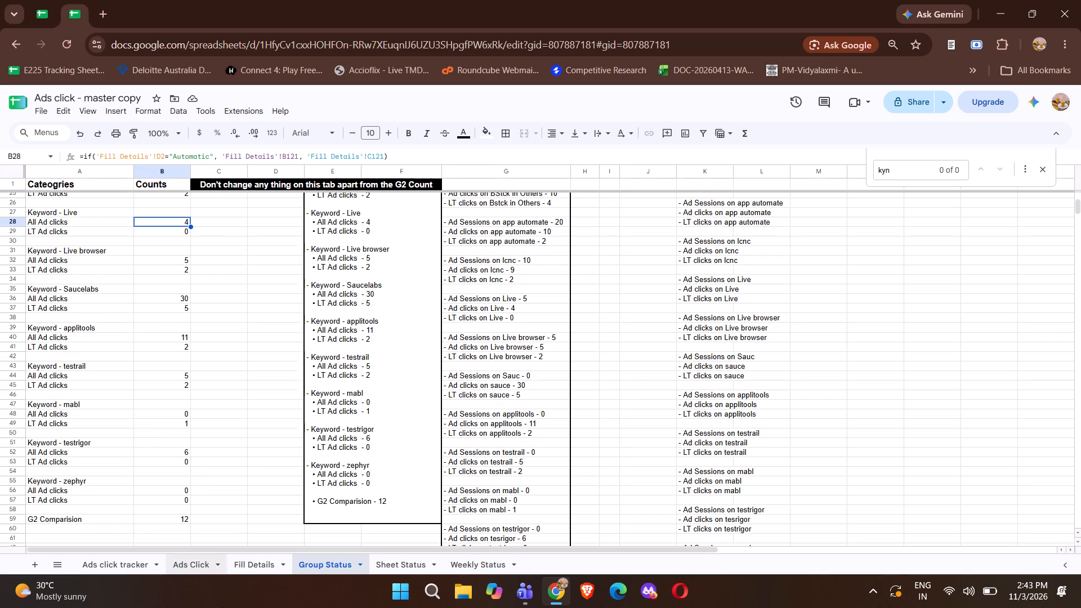
# Look through the Automatic and Manual columns on the Fill Details sheet down to the App Automate, LCNC, Live and Live Browser rows.
pyautogui.click(270, 562)
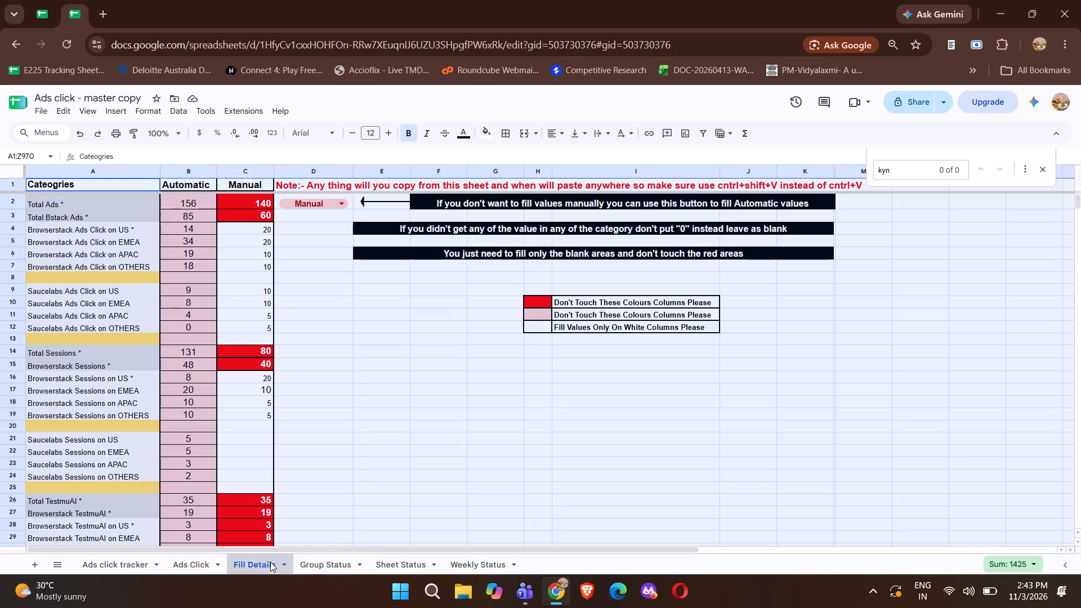
pyautogui.scroll(-5, 224, 430)
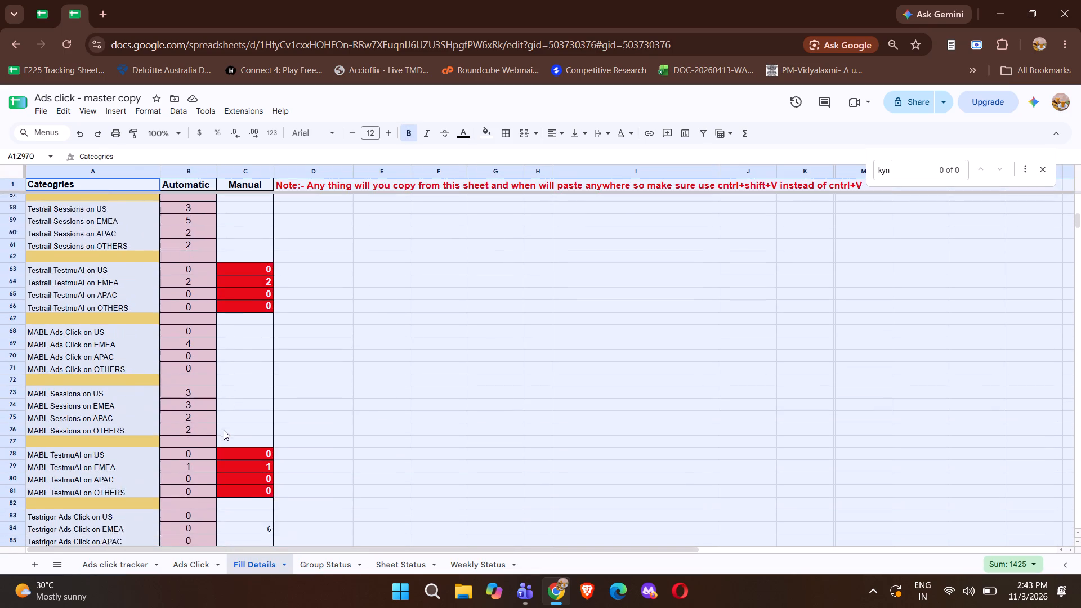
pyautogui.scroll(-4, 224, 430)
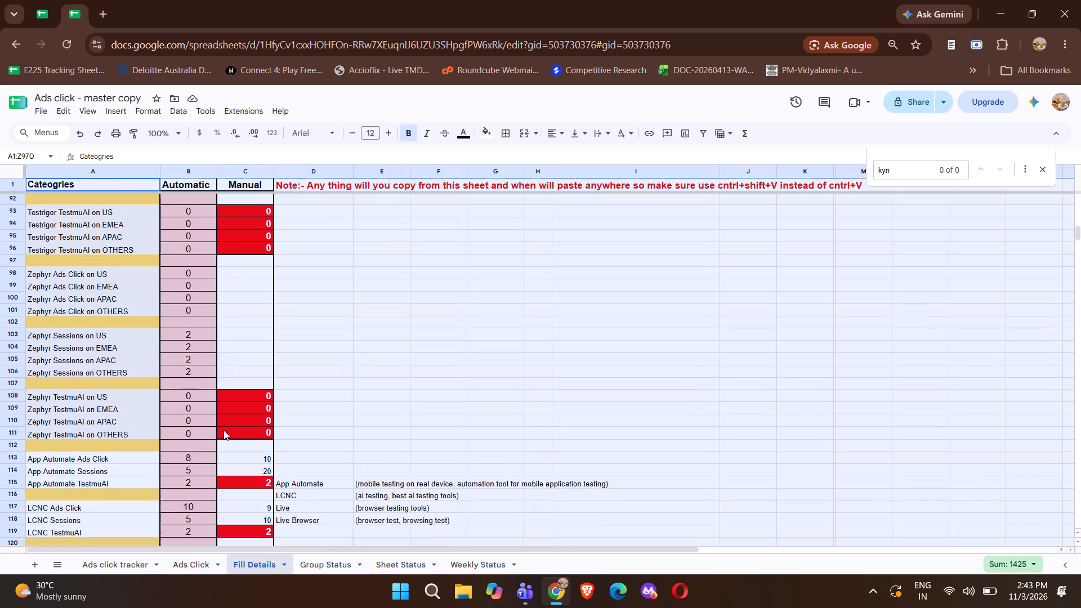
pyautogui.scroll(-2, 224, 430)
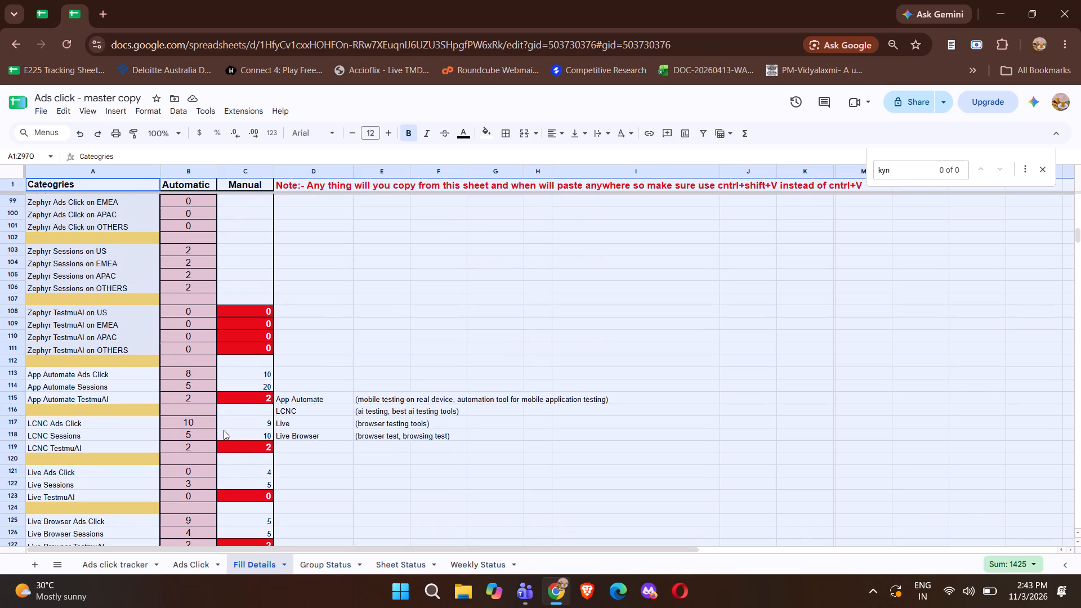
pyautogui.scroll(1, 224, 430)
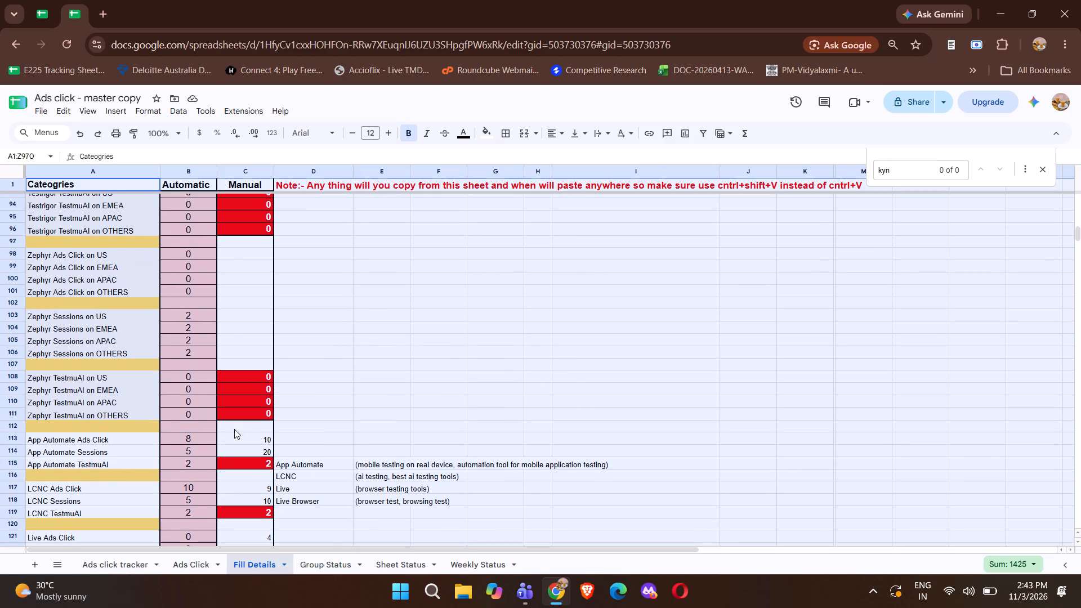
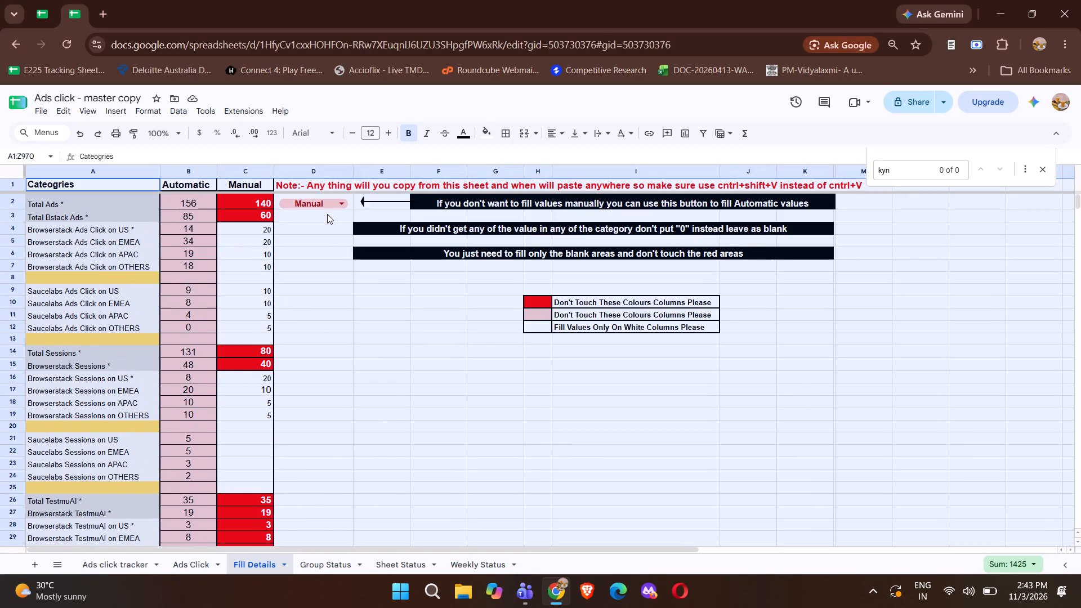
# Set the fill mode in D2 of the Fill Details sheet to Automatic and check the counts on Group Status.
pyautogui.click(318, 203)
pyautogui.click(302, 213)
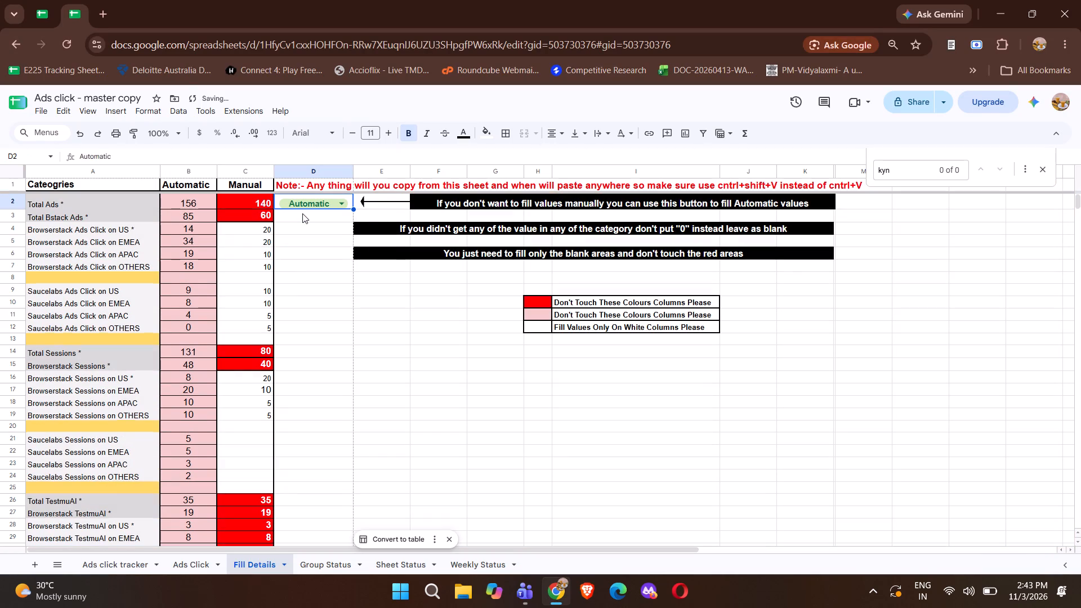
pyautogui.click(327, 561)
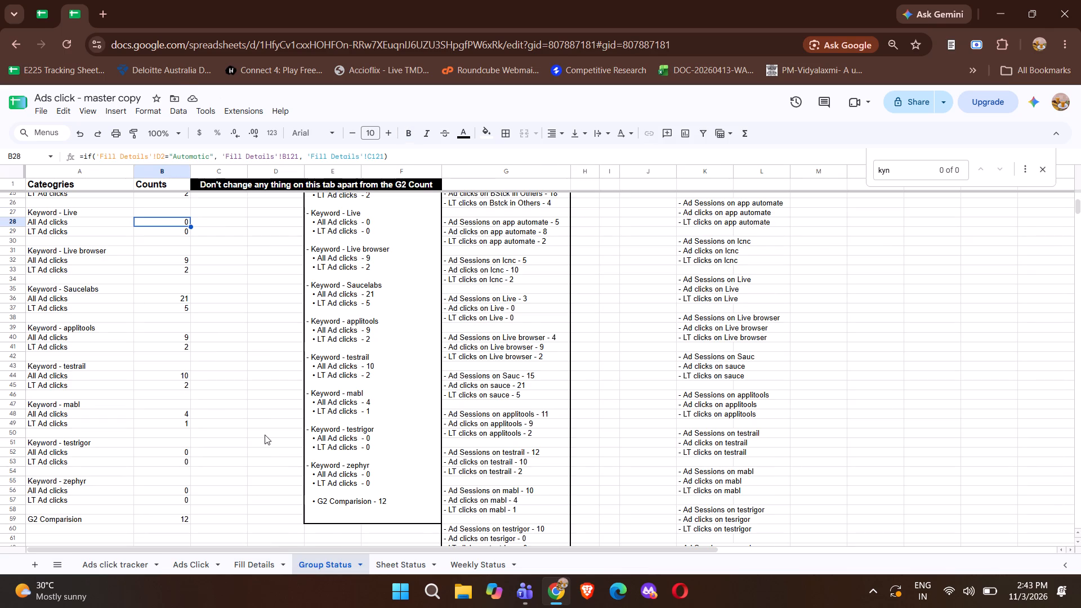
pyautogui.click(265, 568)
# On the Ads Click sheet, clear the EMEA count for MABL and check the Fill Details and Group Status sheets.
pyautogui.click(196, 561)
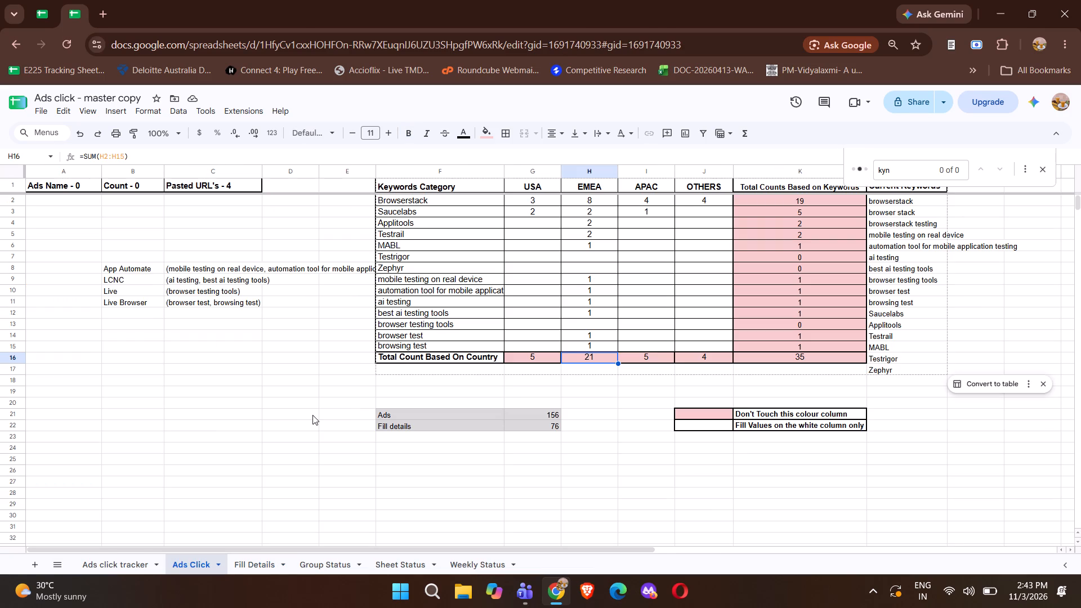
pyautogui.scroll(1, 312, 415)
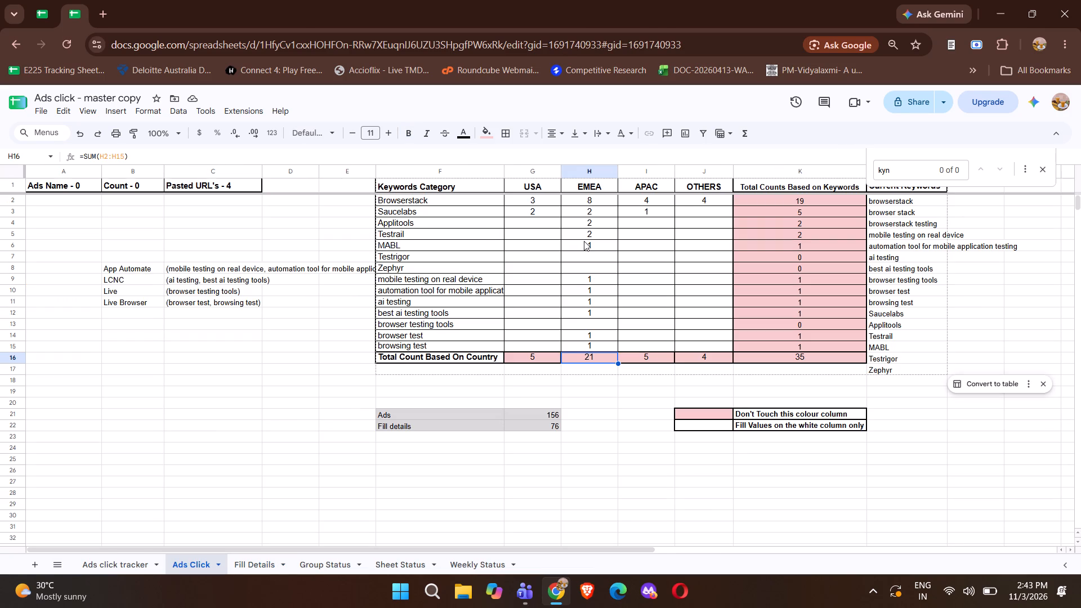
pyautogui.click(588, 245)
pyautogui.press('BackSpace')
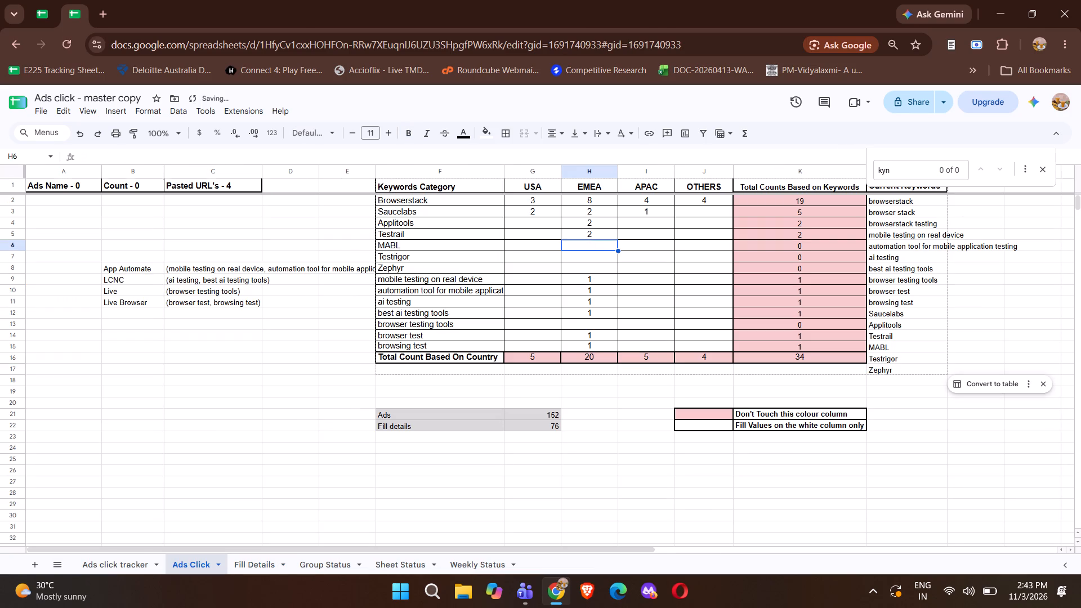
pyautogui.click(245, 571)
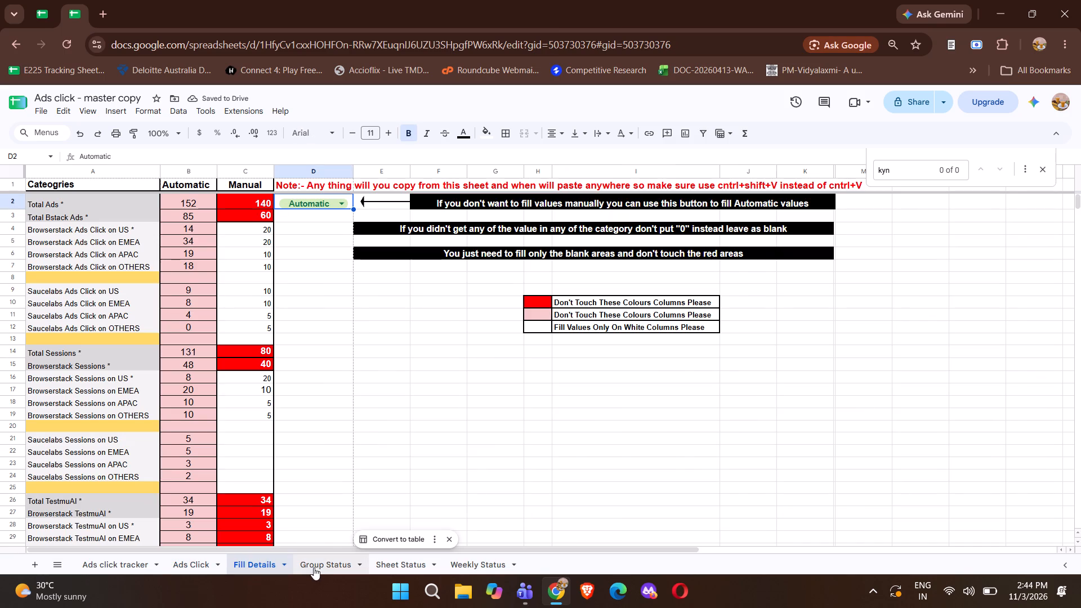
pyautogui.click(314, 567)
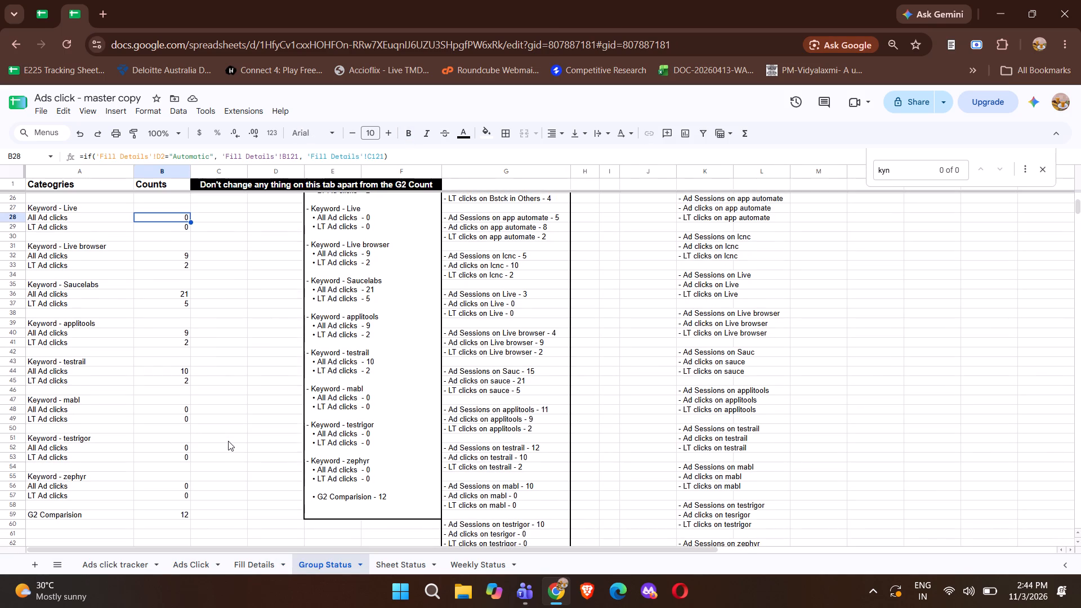
pyautogui.scroll(3, 228, 441)
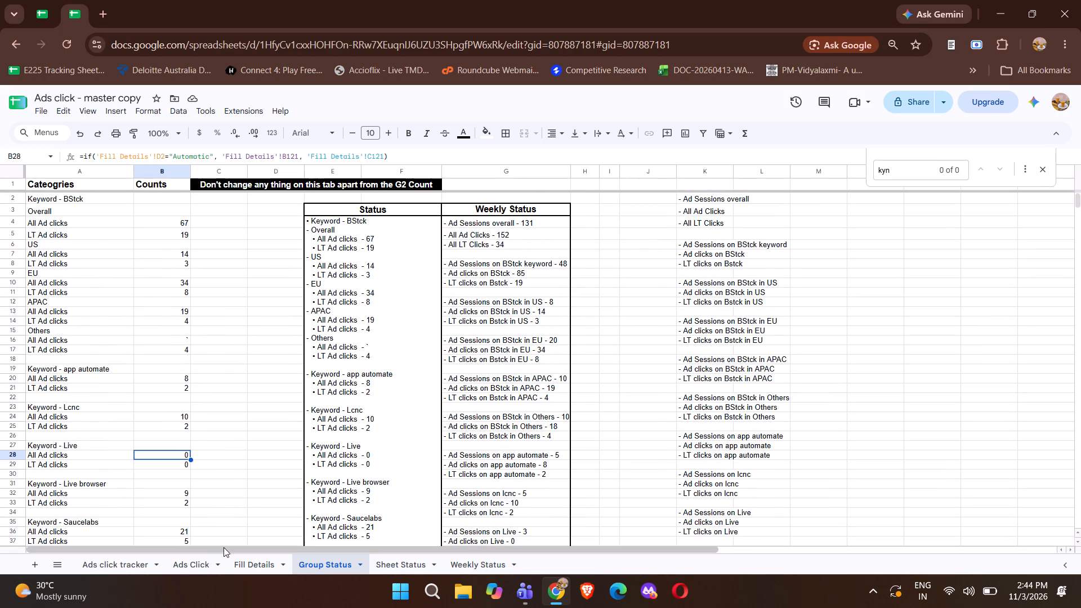
# On the Ads Click sheet, enter an EMEA count of 1 for the browser testing tools keyword.
pyautogui.click(193, 557)
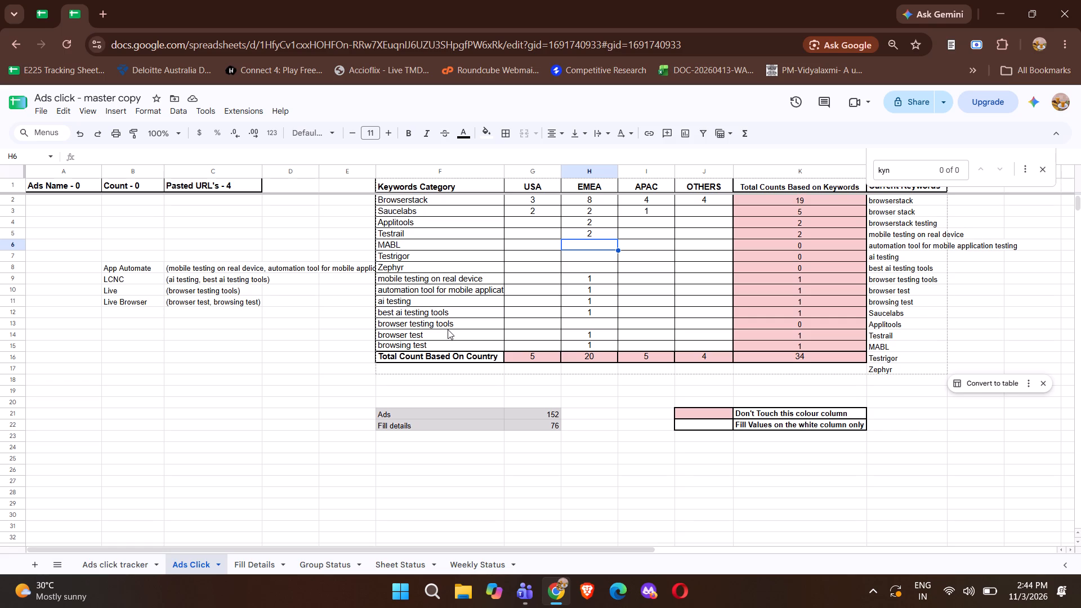
pyautogui.click(577, 321)
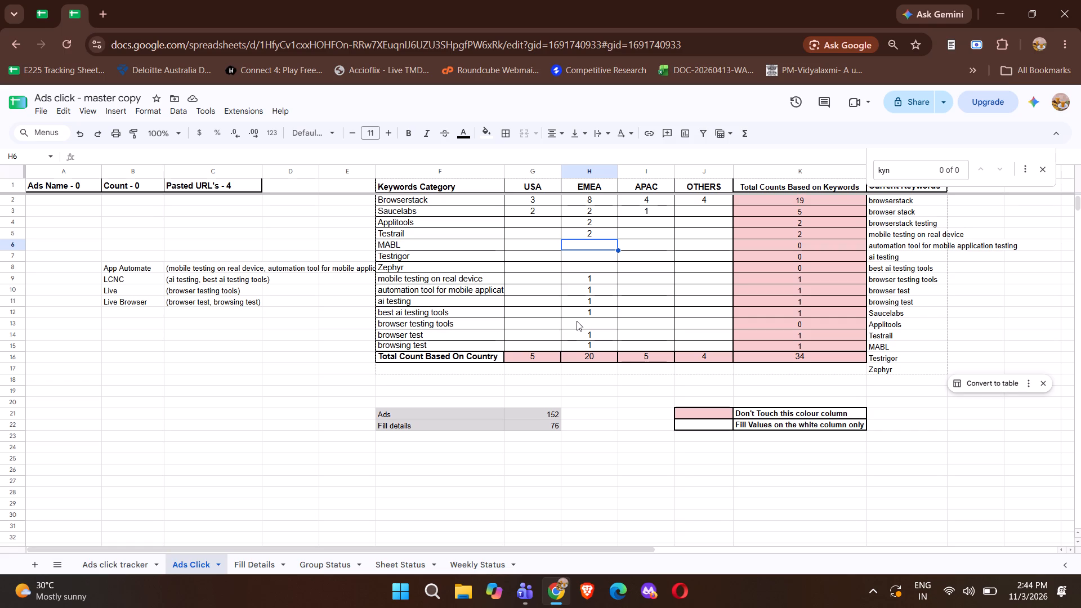
pyautogui.press('1')
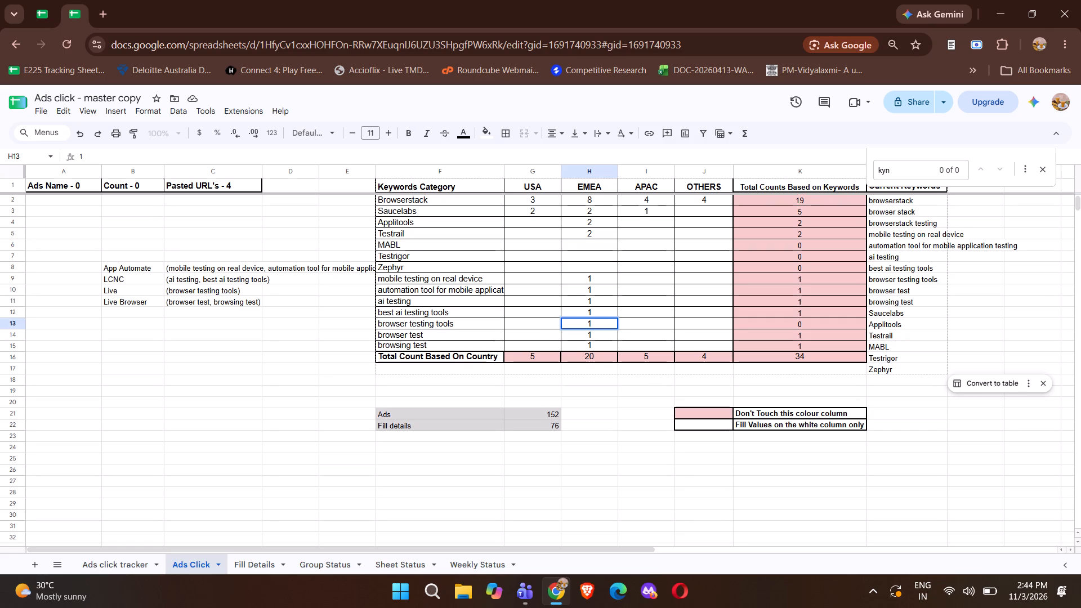
pyautogui.press('Return')
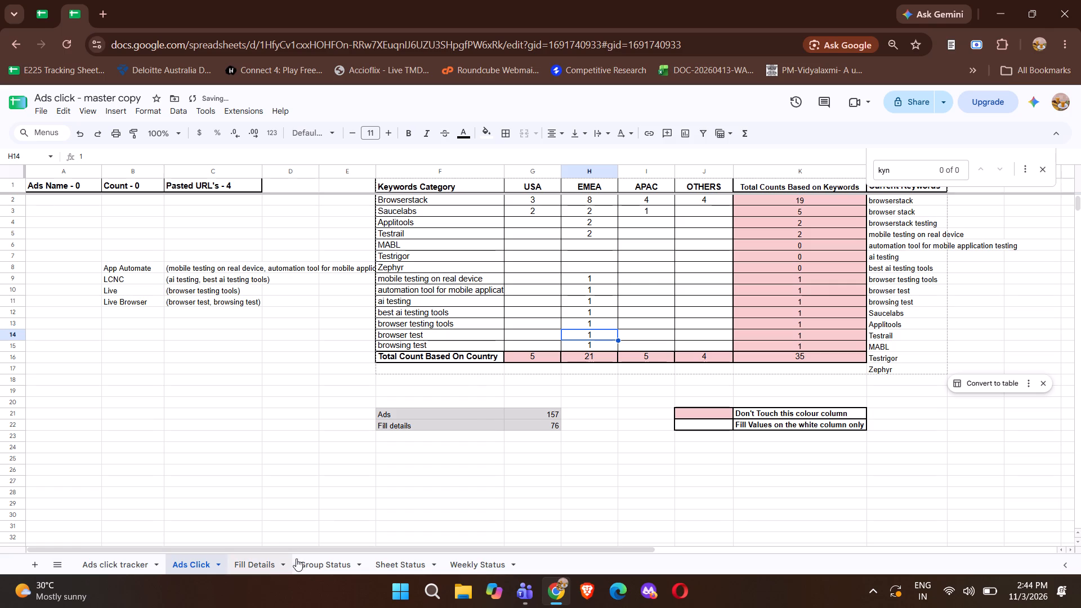
# Review the keyword counts and the Status and Weekly Status text on the Group Status sheet, down to G2 Comparision.
pyautogui.click(320, 564)
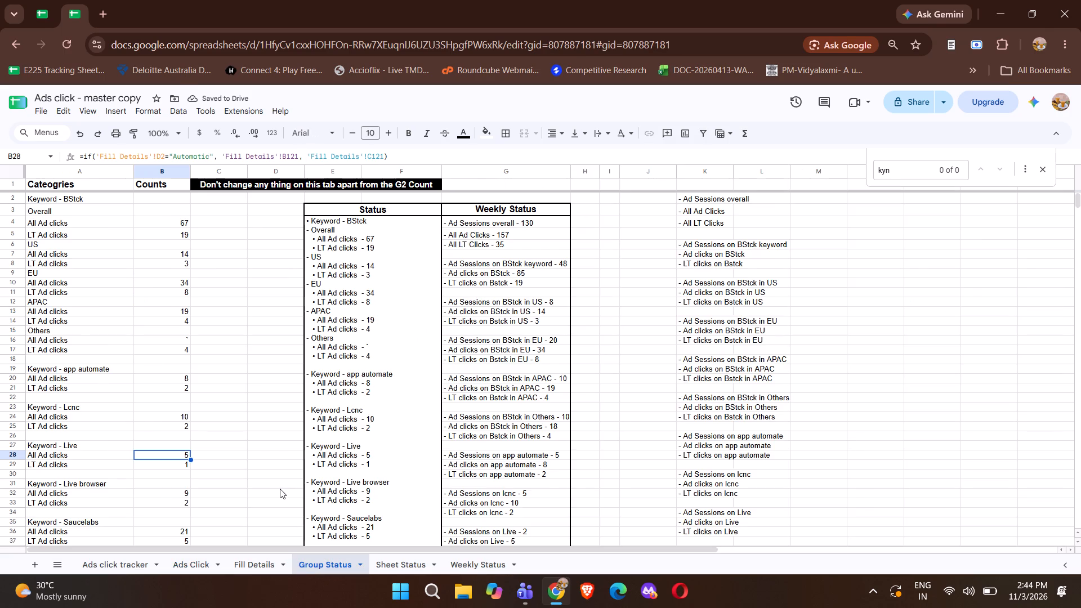
pyautogui.scroll(-2, 280, 489)
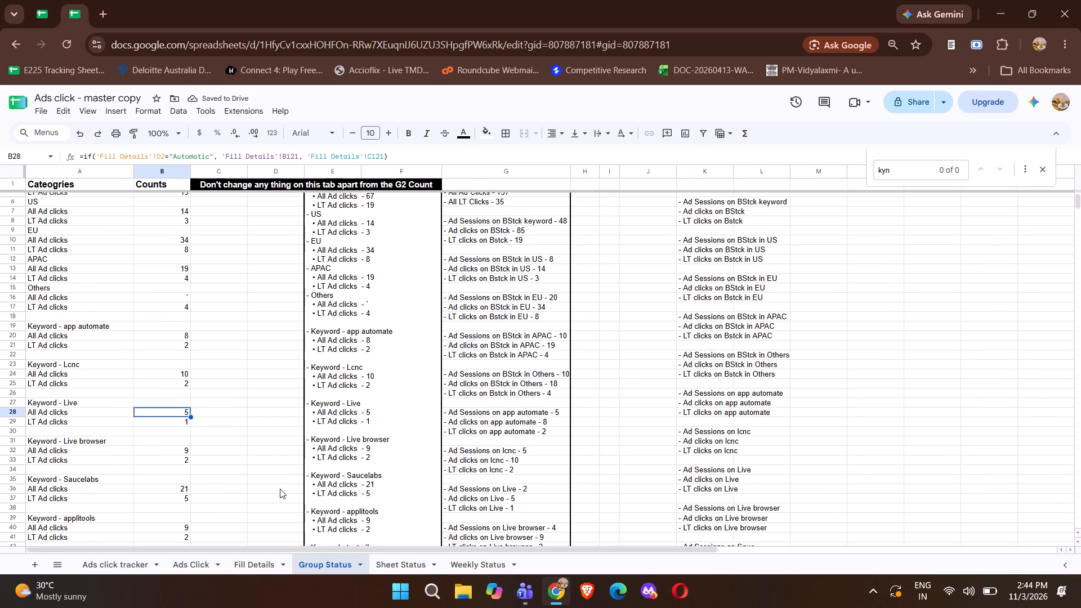
pyautogui.scroll(-1, 280, 489)
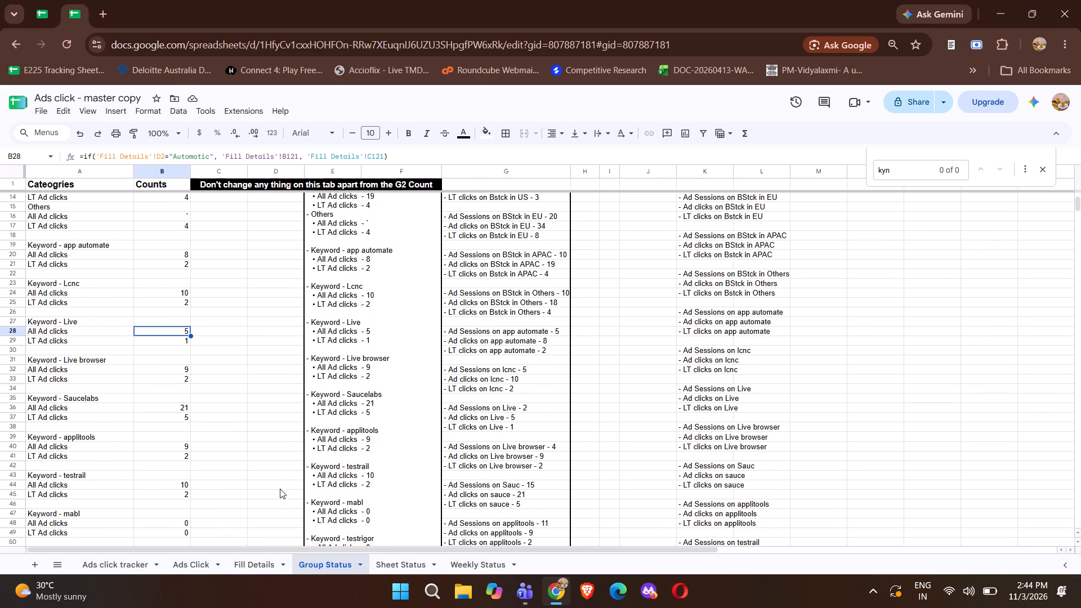
pyautogui.scroll(-1, 280, 489)
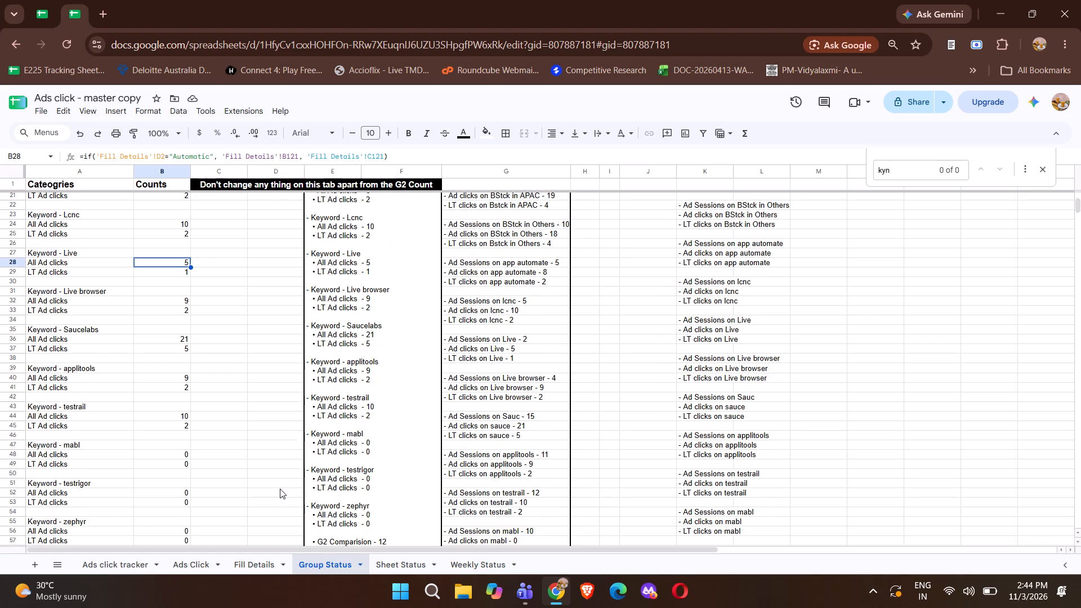
pyautogui.scroll(-2, 280, 489)
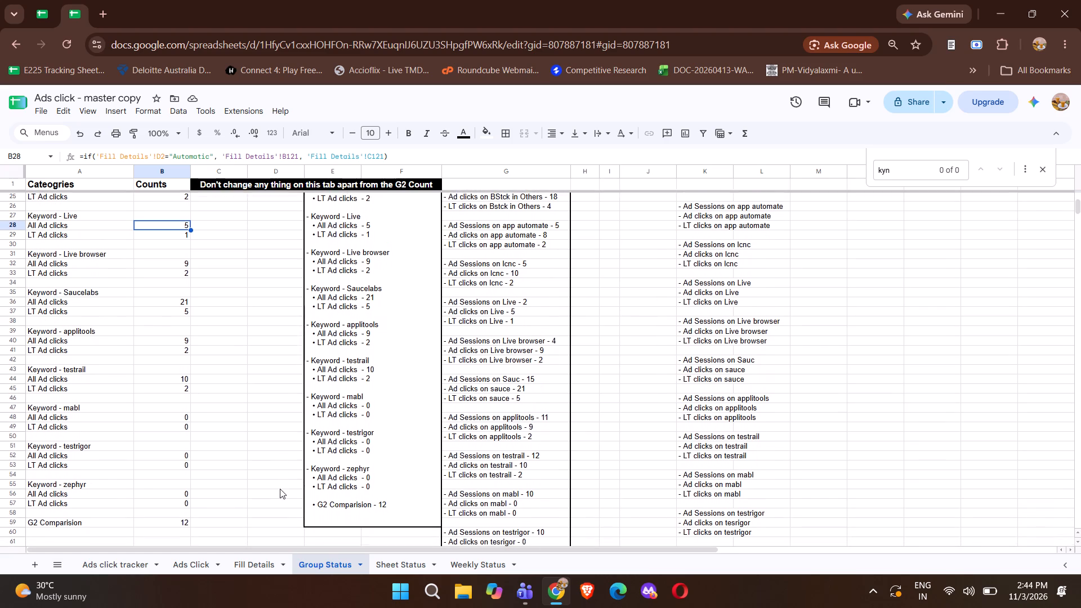
pyautogui.scroll(-1, 280, 489)
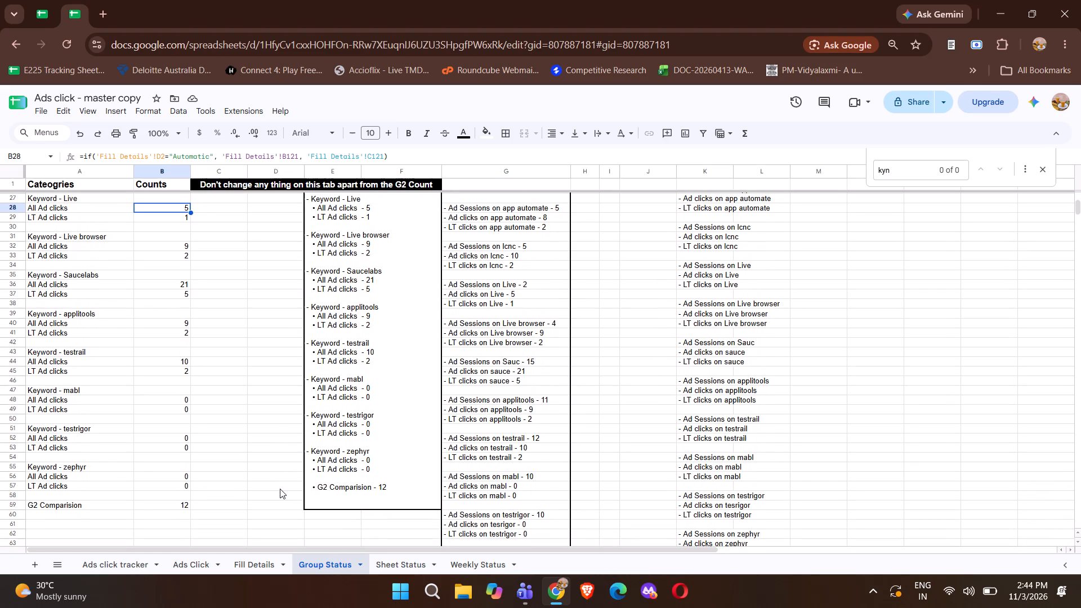
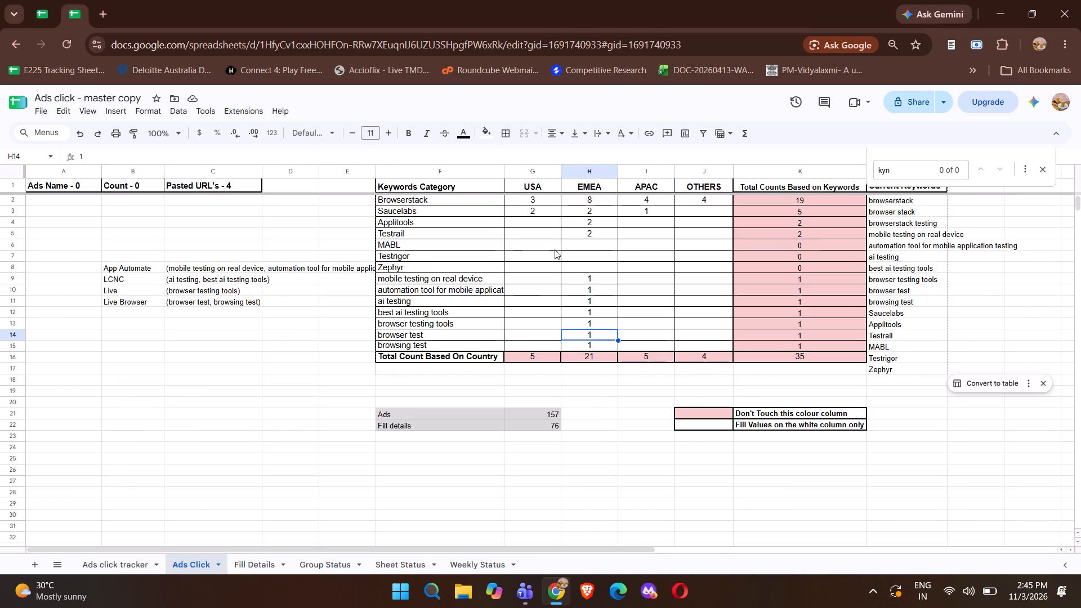
# On the Ads Click sheet, enter EMEA counts of 2 for Testrigor and 10 for Browserstack.
pyautogui.click(575, 256)
pyautogui.press('2')
pyautogui.press('Return')
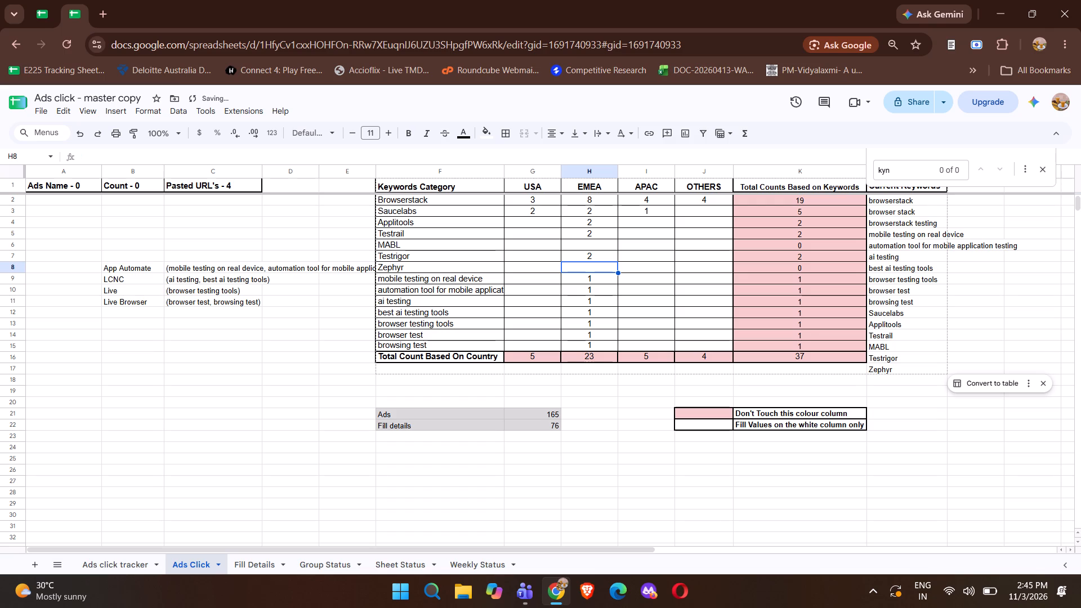
pyautogui.click(593, 196)
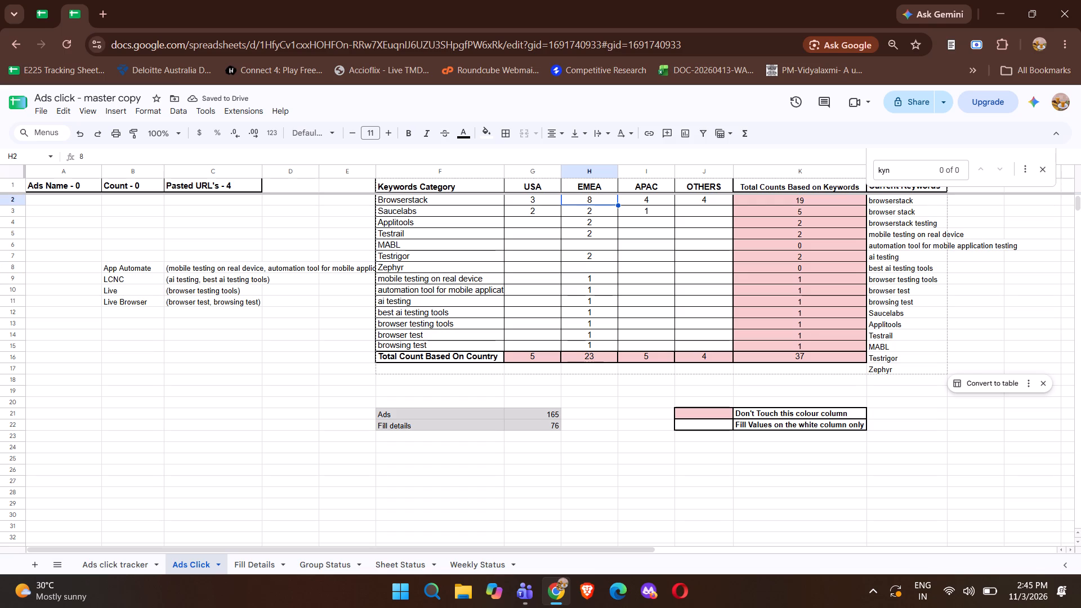
pyautogui.write('10')
pyautogui.press('Return')
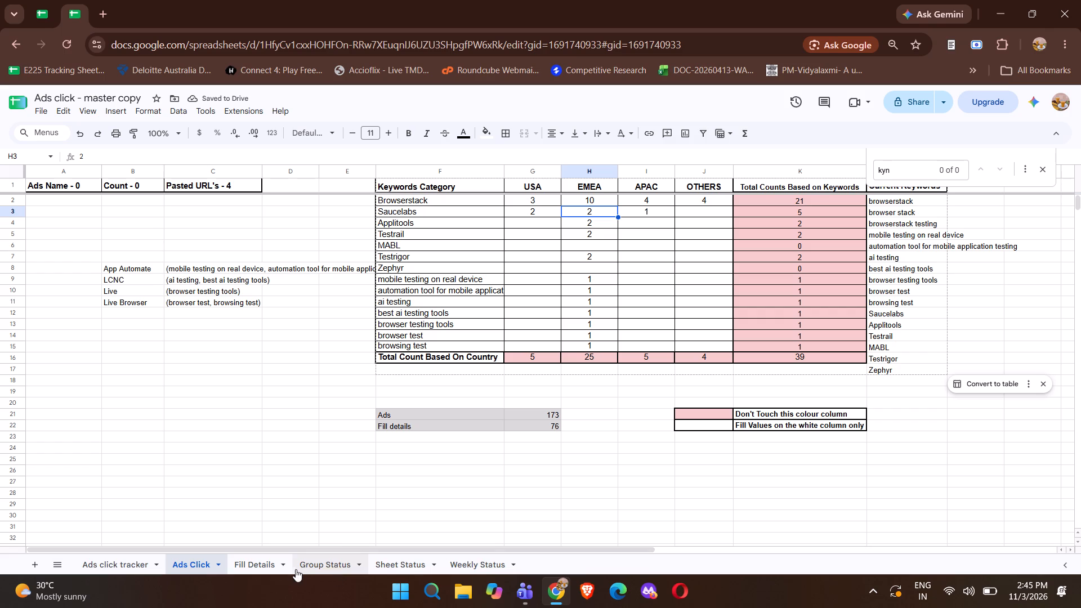
# Review the region and keyword counts on the Group Status sheet, comparing them with the Sheet Status and Ads Click sheets.
pyautogui.click(319, 561)
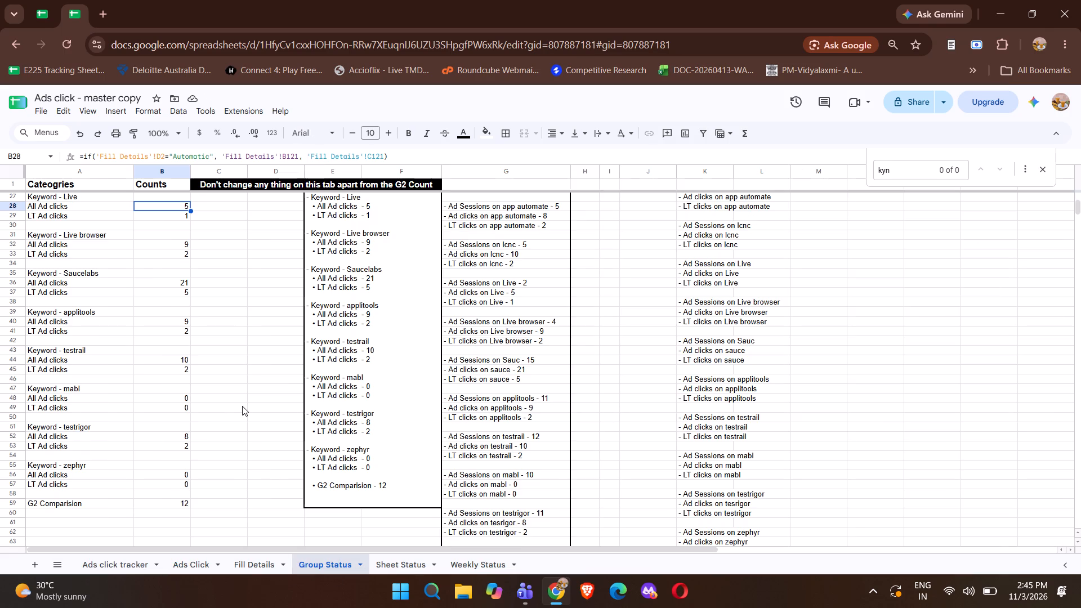
pyautogui.scroll(2, 242, 406)
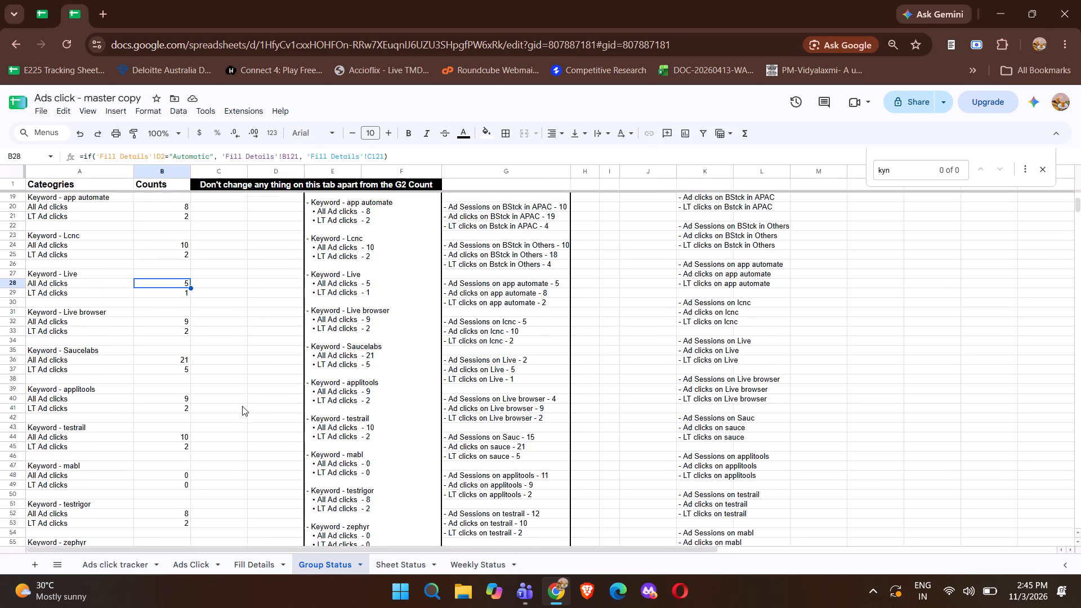
pyautogui.scroll(2, 242, 406)
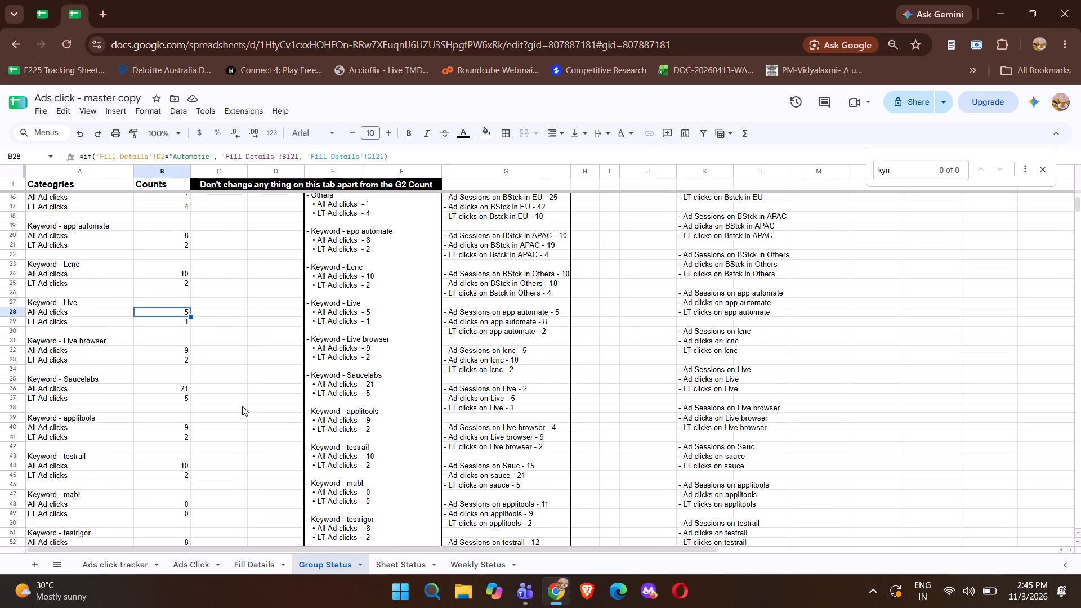
pyautogui.scroll(2, 242, 406)
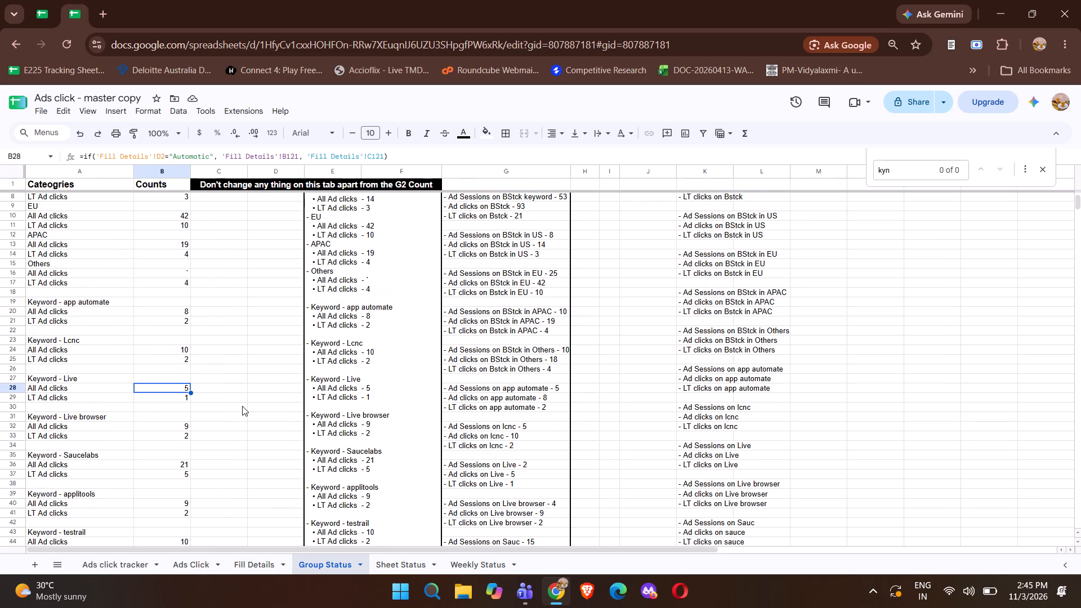
pyautogui.scroll(-2, 242, 406)
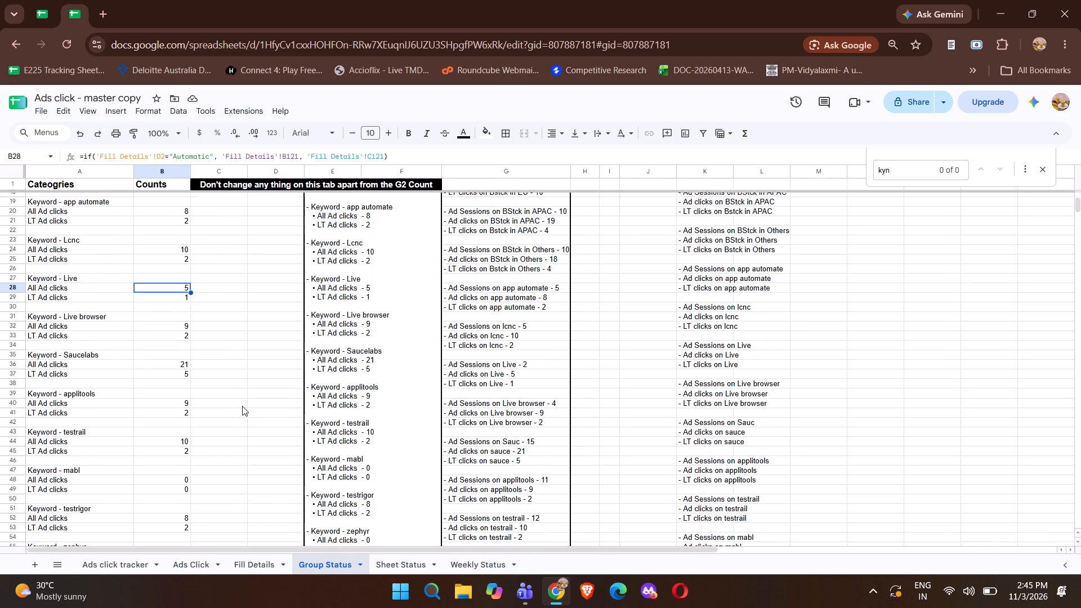
pyautogui.scroll(-2, 242, 406)
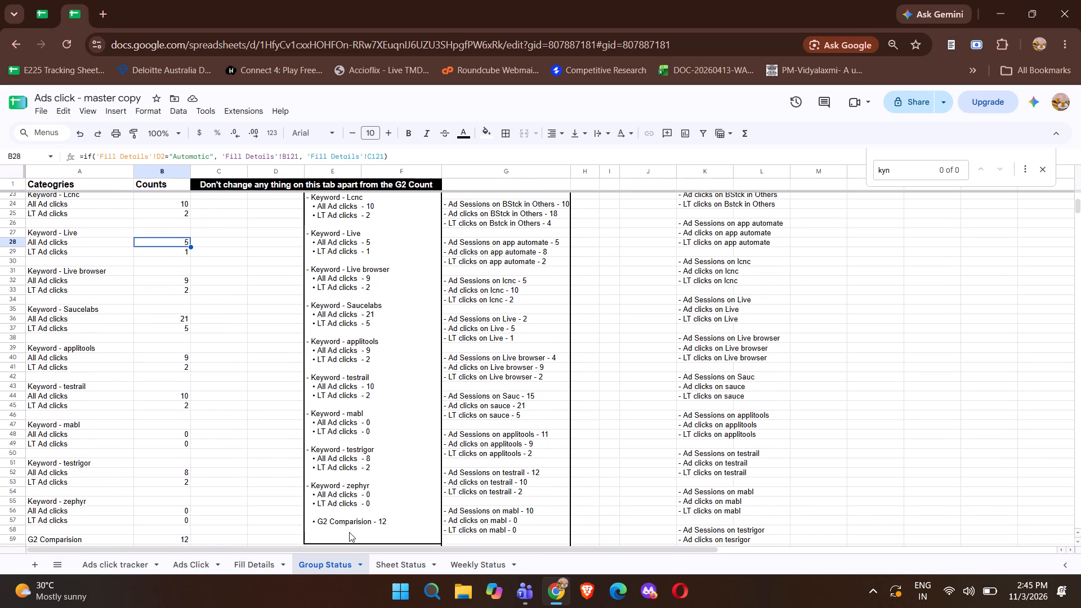
pyautogui.click(383, 567)
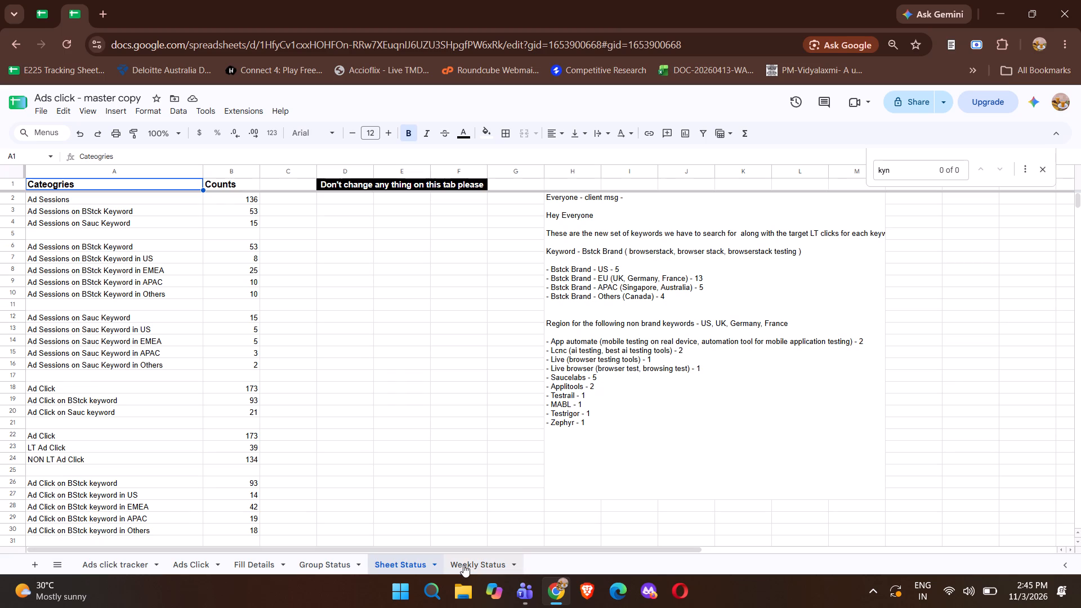
pyautogui.click(317, 561)
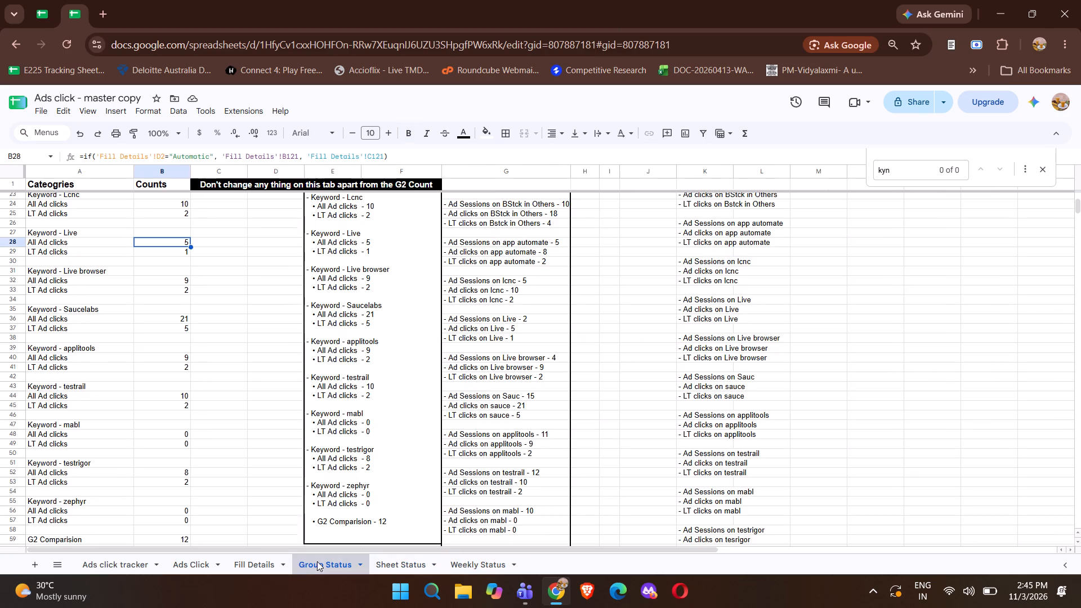
pyautogui.click(188, 558)
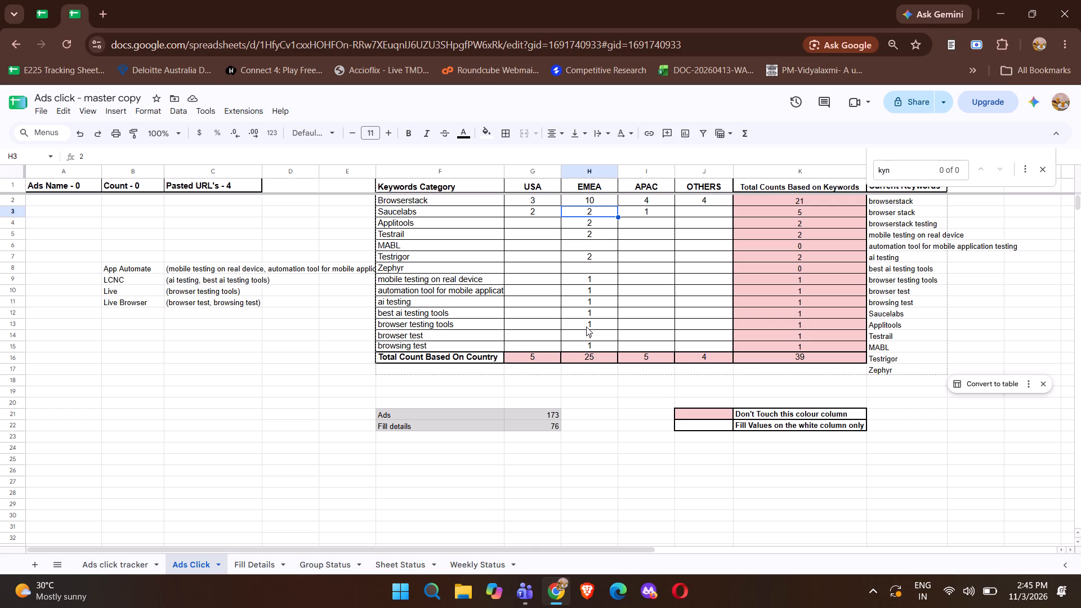
pyautogui.click(347, 561)
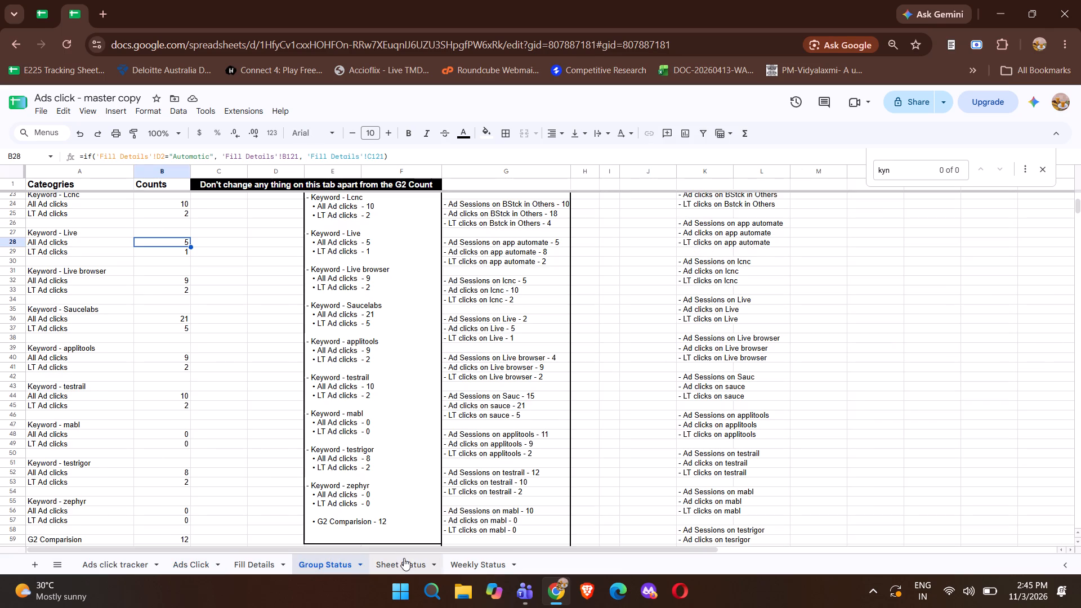
# On the Ads Click sheet, clear the EMEA count for browsing test and check the Weekly Status and Sheet Status sheets.
pyautogui.click(186, 573)
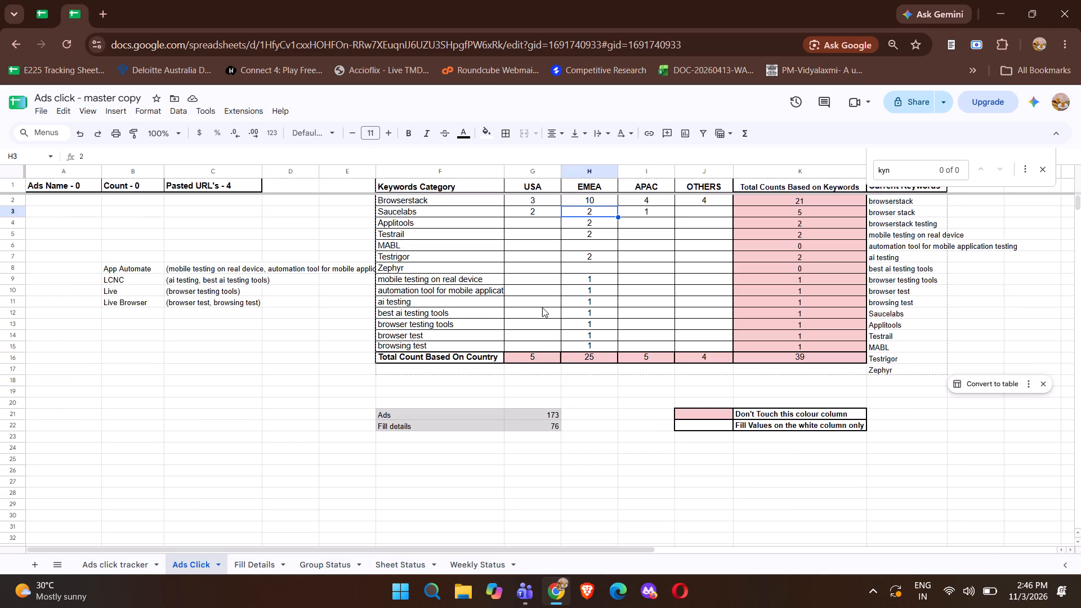
pyautogui.click(593, 345)
pyautogui.press('BackSpace')
pyautogui.press('Return')
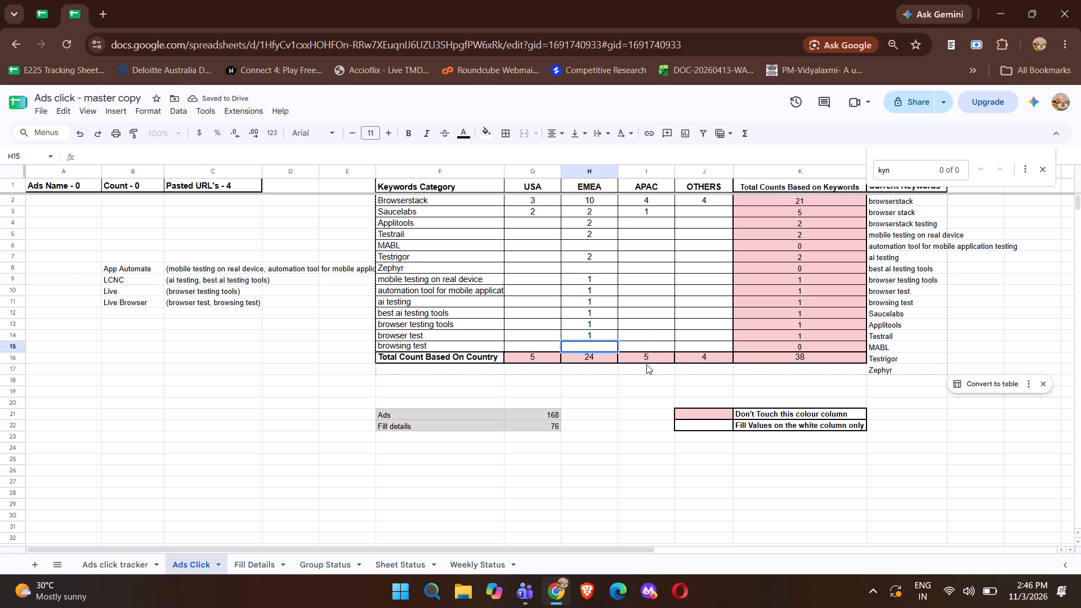
pyautogui.click(645, 324)
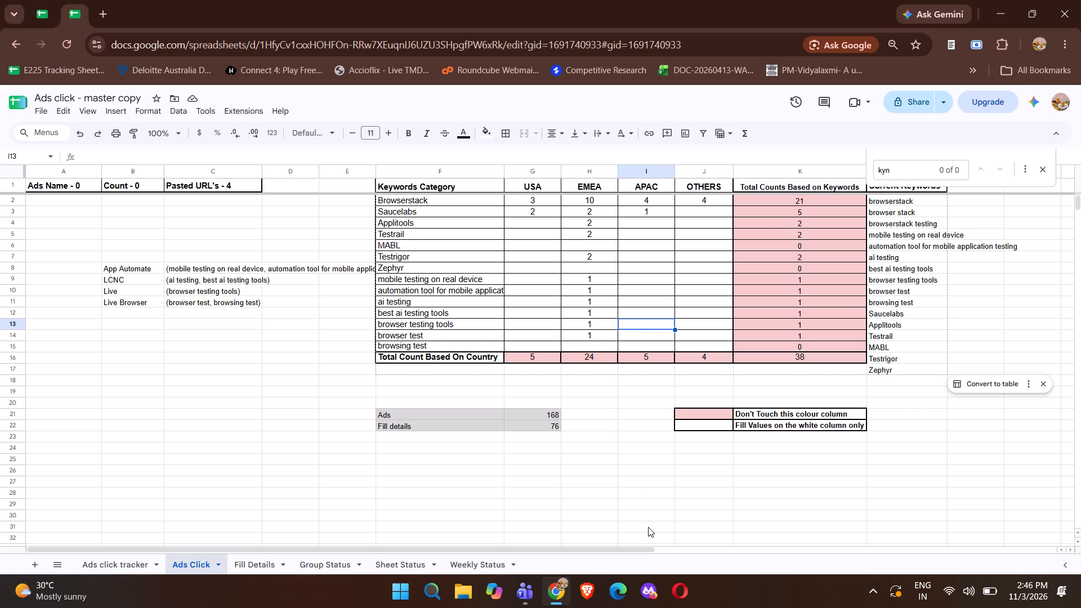
pyautogui.click(481, 562)
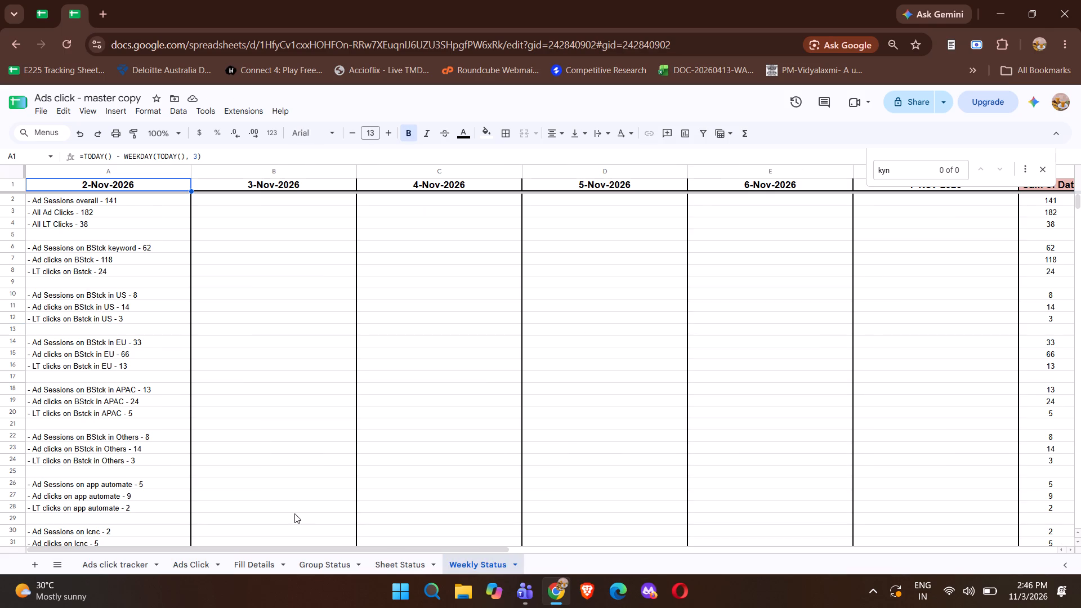
pyautogui.click(378, 560)
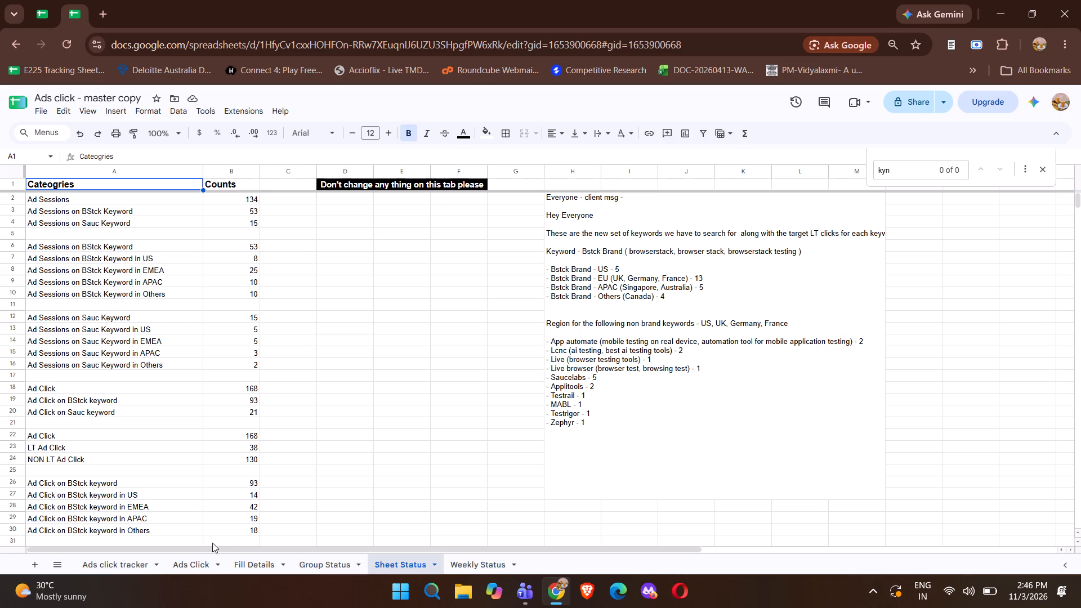
# On the Ads Click sheet, set the EMEA count for Testrail to 1.
pyautogui.click(194, 561)
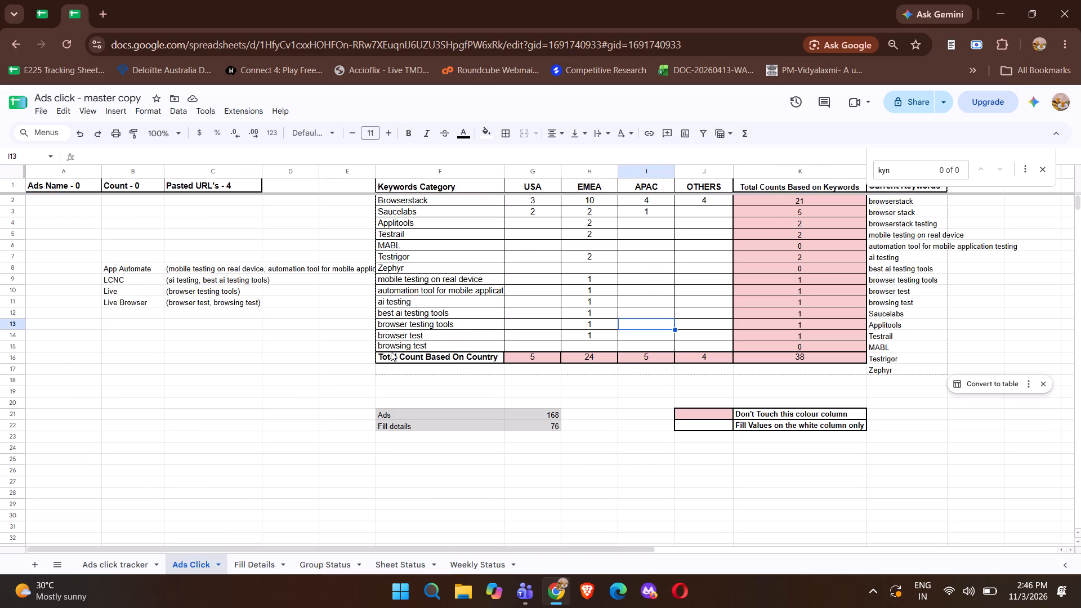
pyautogui.click(589, 234)
pyautogui.press('1')
pyautogui.press('Return')
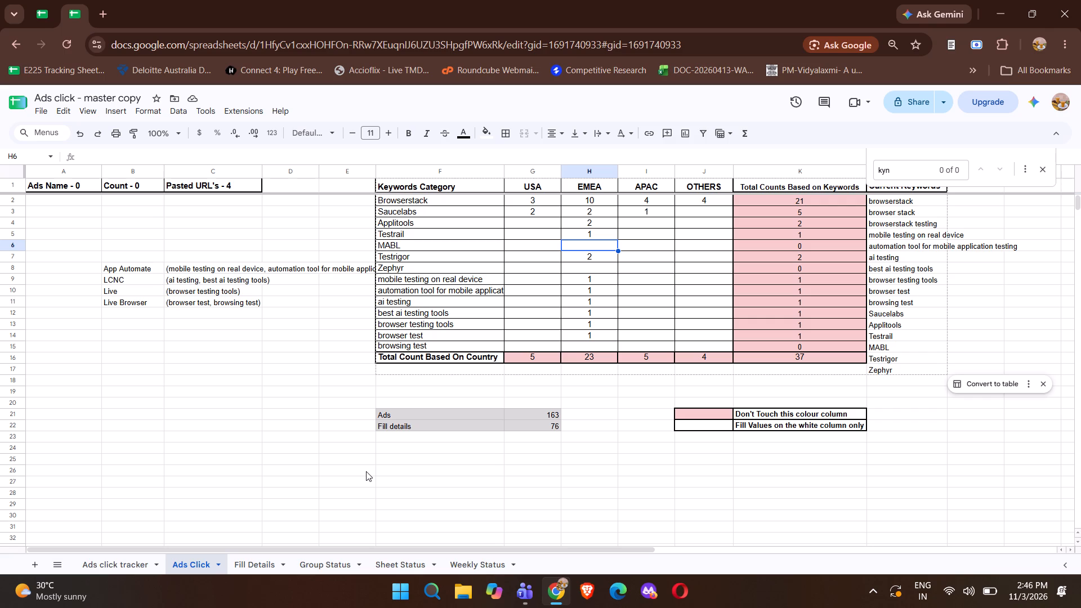
# On the Ads click tracker sheet, enter 3-Nov-26 counts of 4 for saucelabs.com, 1 for katalon.com and 4 for leapwork.com.
pyautogui.click(190, 569)
pyautogui.click(148, 566)
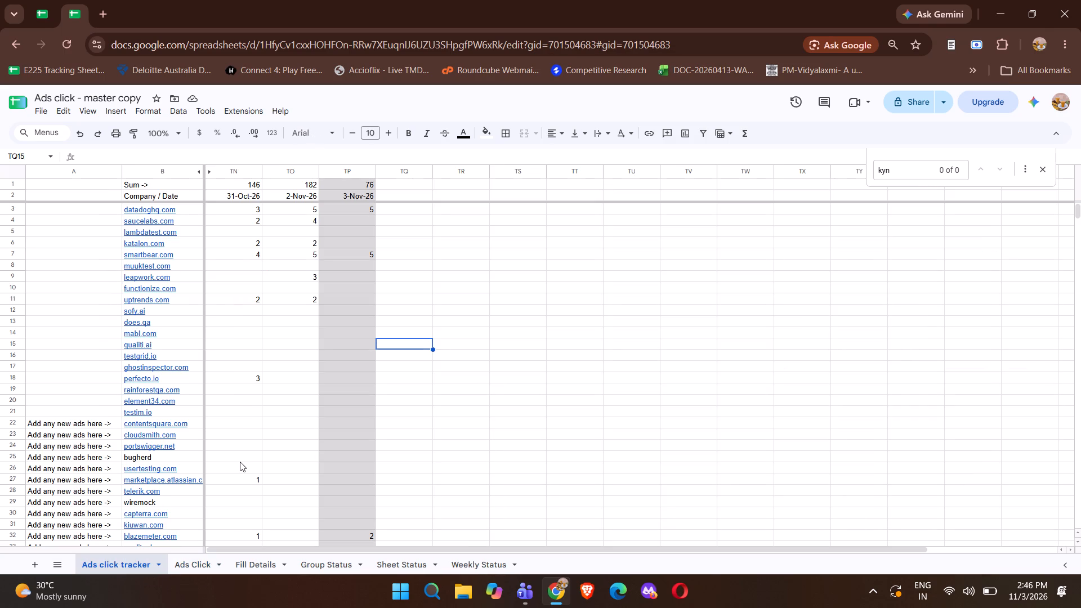
pyautogui.click(326, 404)
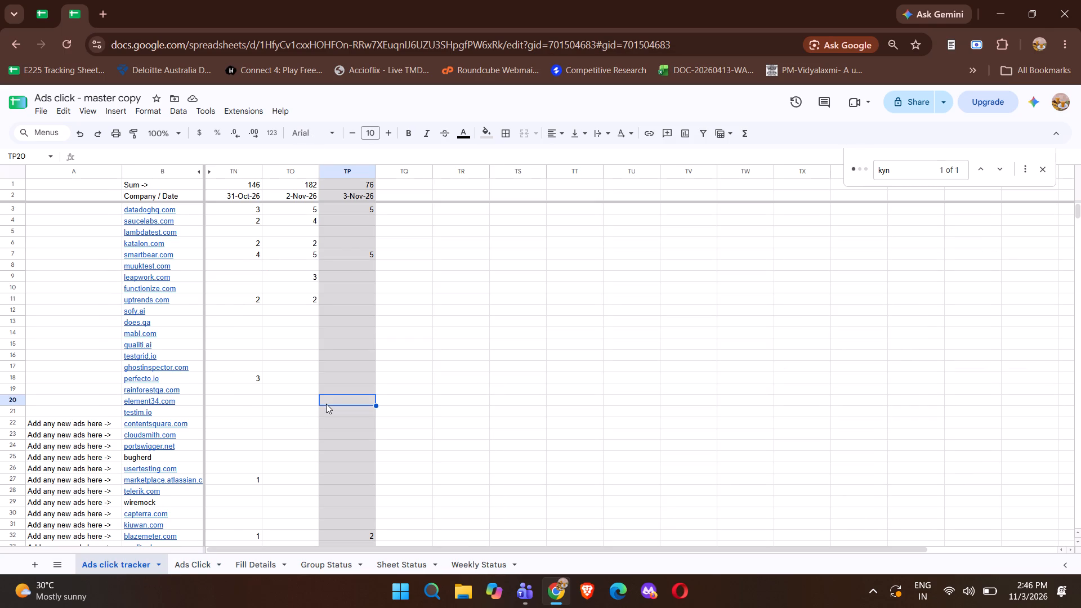
pyautogui.click(348, 225)
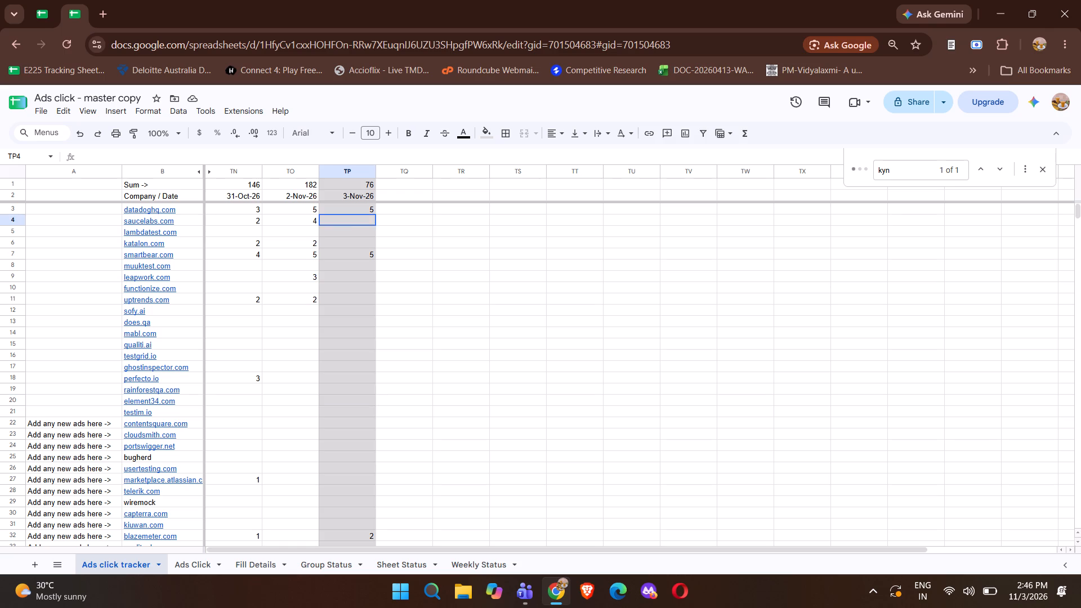
pyautogui.press('4')
pyautogui.press('Return')
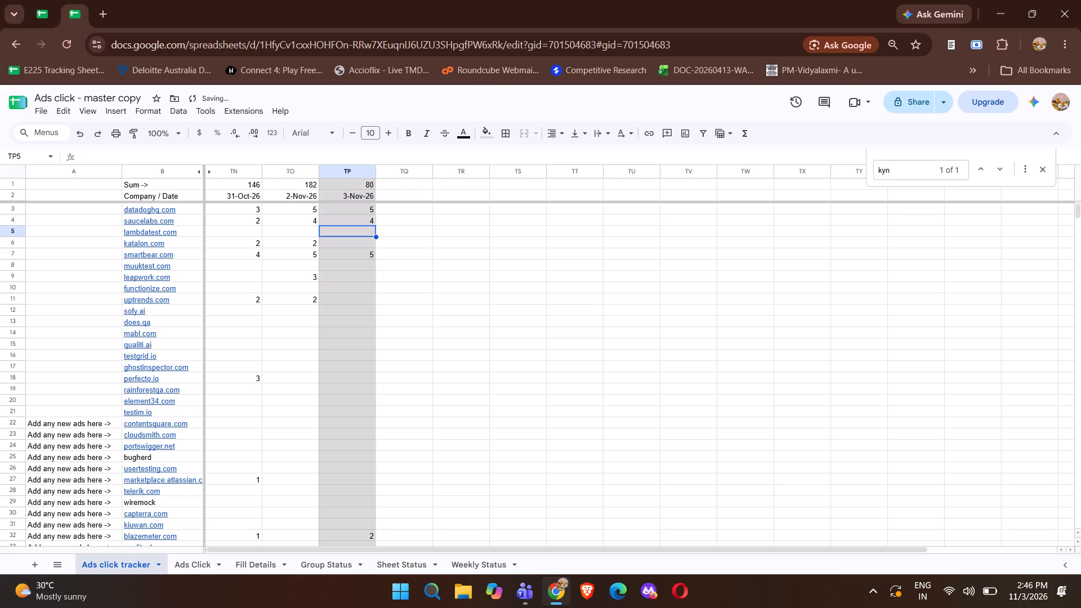
pyautogui.press('Down')
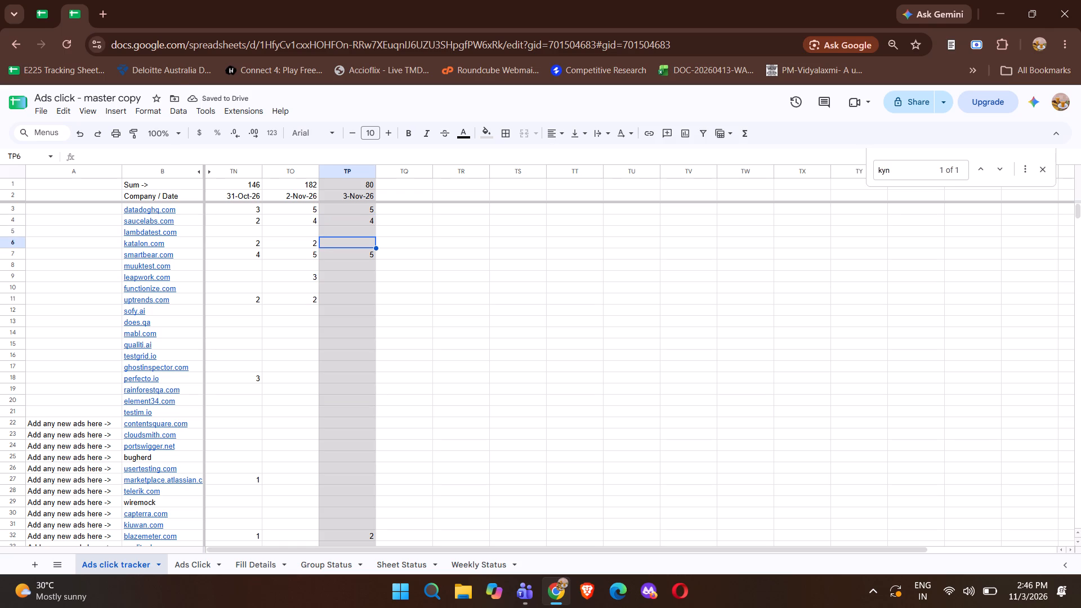
pyautogui.press('1')
pyautogui.press('Return')
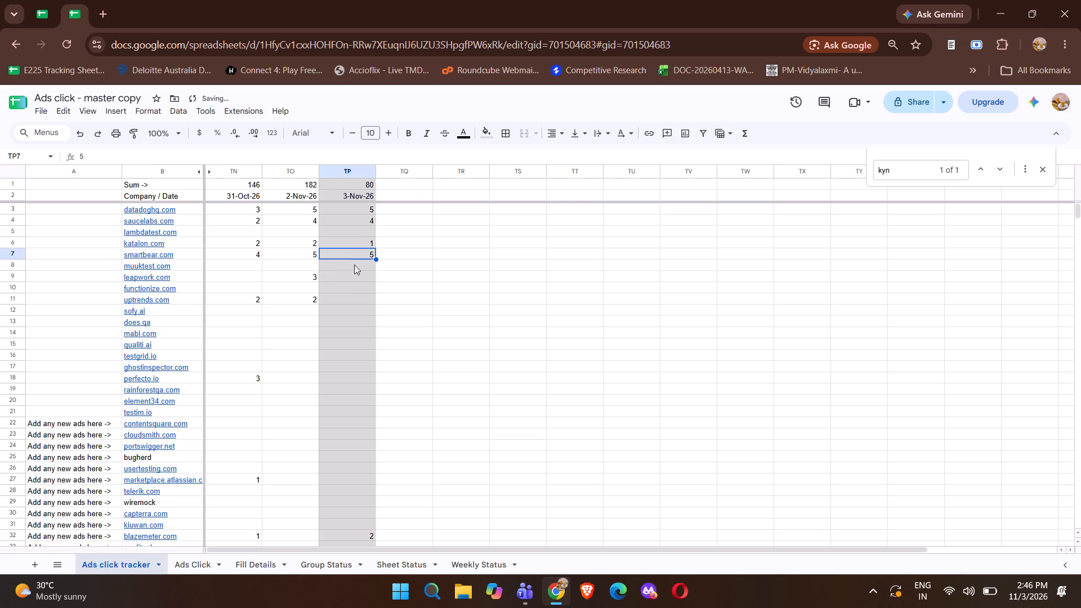
pyautogui.click(342, 278)
pyautogui.press('4')
pyautogui.press('Return')
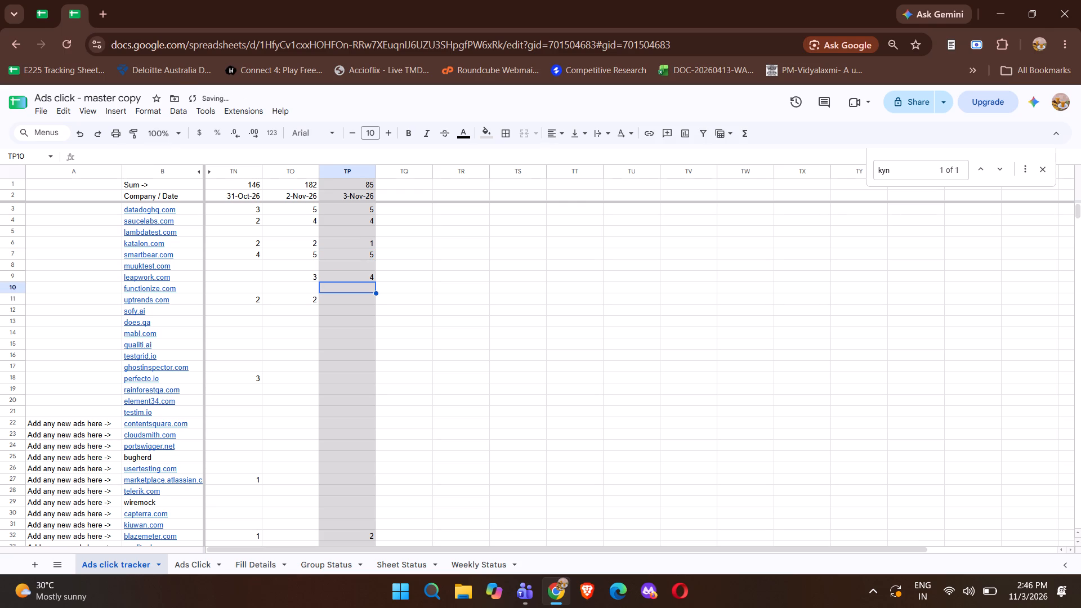
# In the 3-Nov-26 column, enter counts of 2 for perfecto.io and 3 for testlio.com.
pyautogui.scroll(-1, 364, 378)
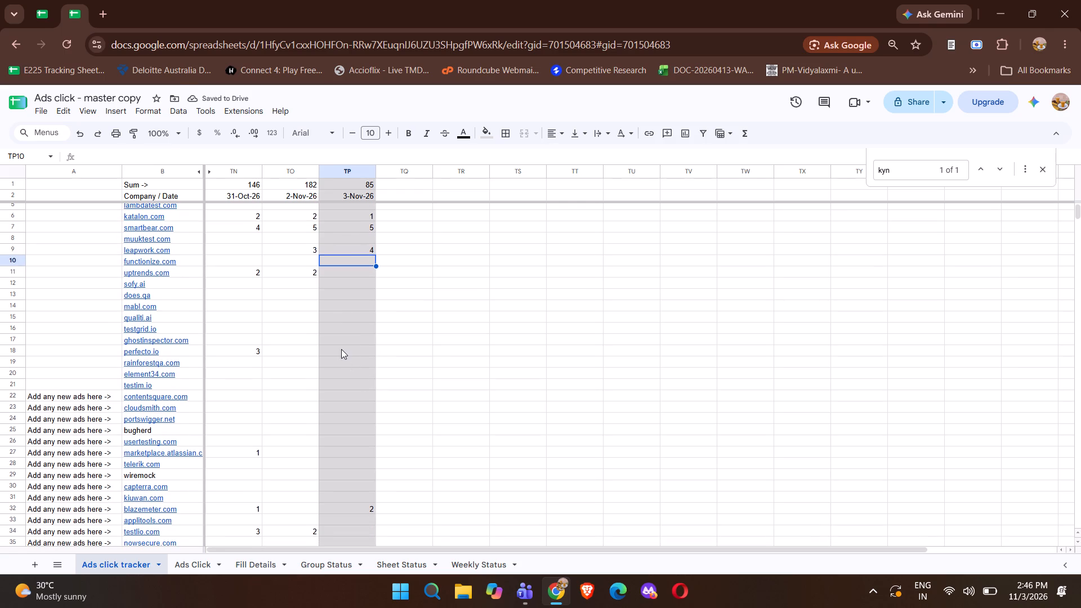
pyautogui.click(341, 349)
pyautogui.press('2')
pyautogui.press('Return')
pyautogui.scroll(-2, 341, 349)
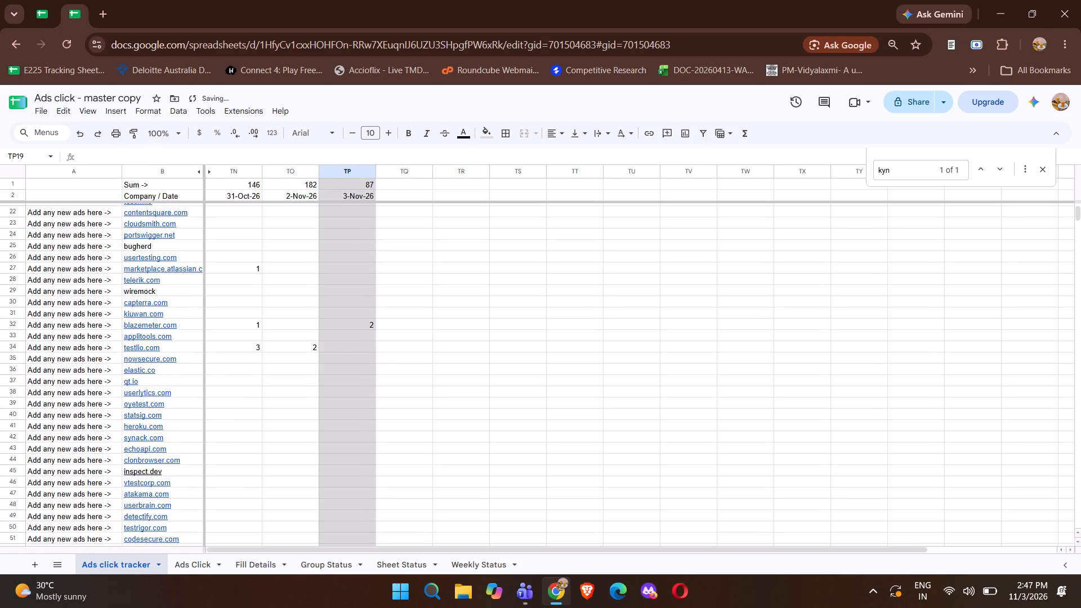
pyautogui.click(341, 345)
pyautogui.press('3')
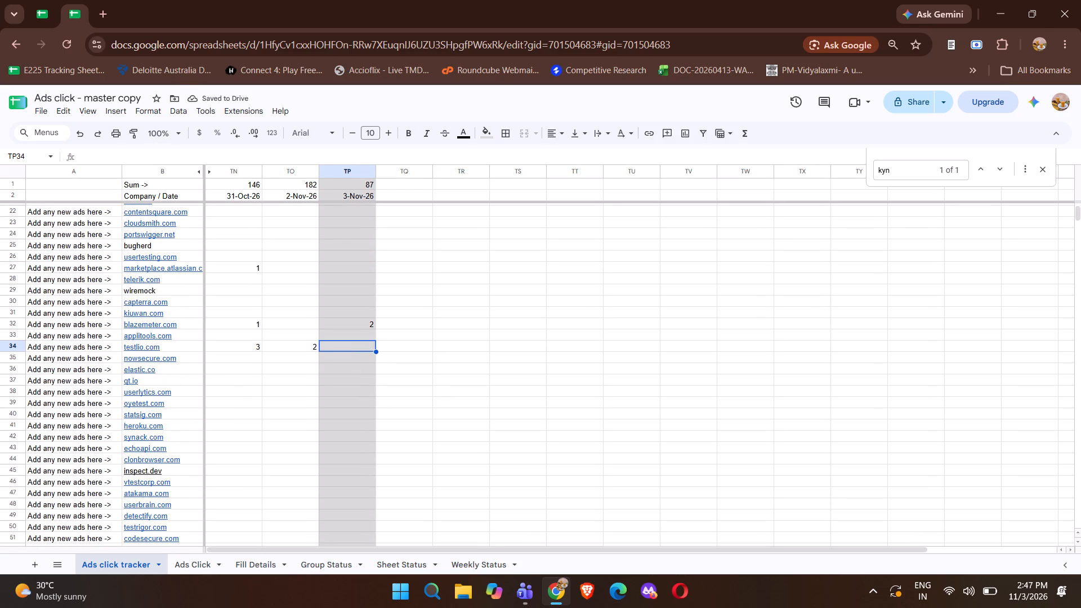
pyautogui.press('Return')
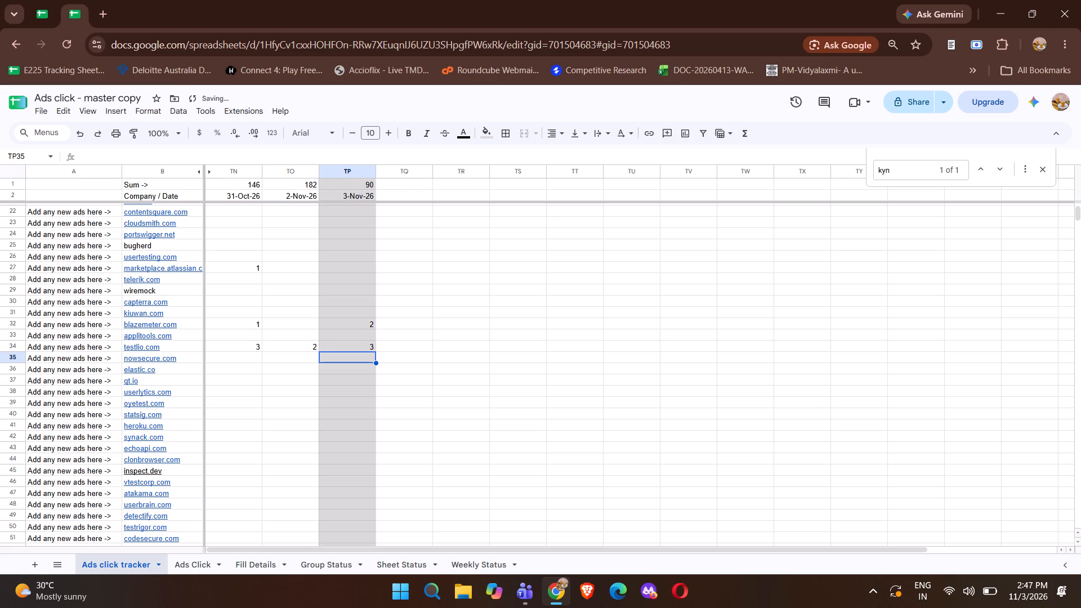
# Search the tracker for testmu and set the 3-Nov-26 count of testmuai.com to 37.
pyautogui.hotkey('ctrl', 'f')
pyautogui.write('testmu')
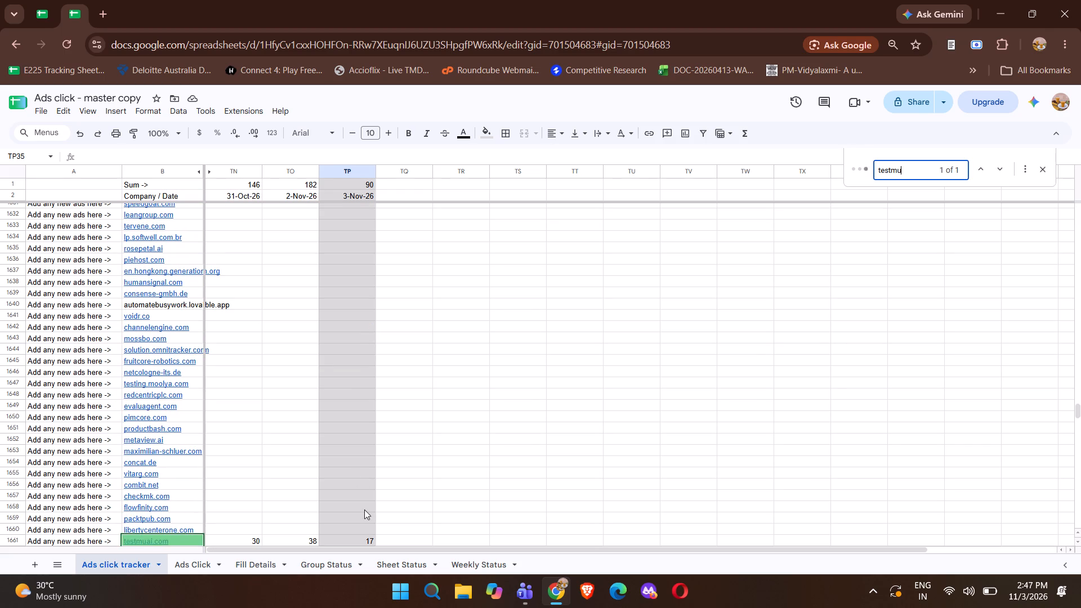
pyautogui.click(354, 537)
pyautogui.press('3')
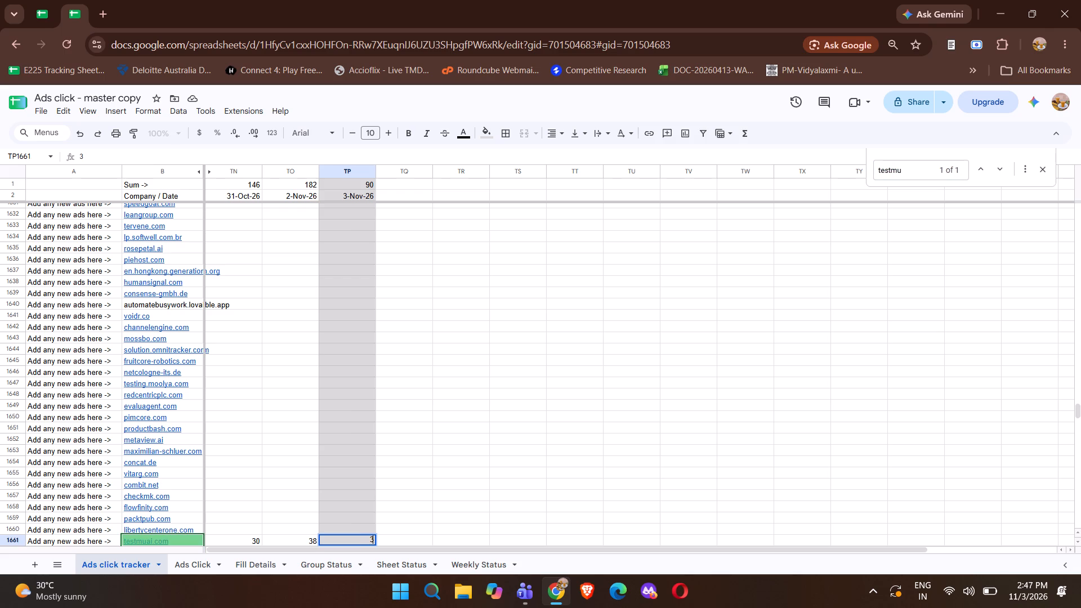
pyautogui.press('7')
pyautogui.press('Return')
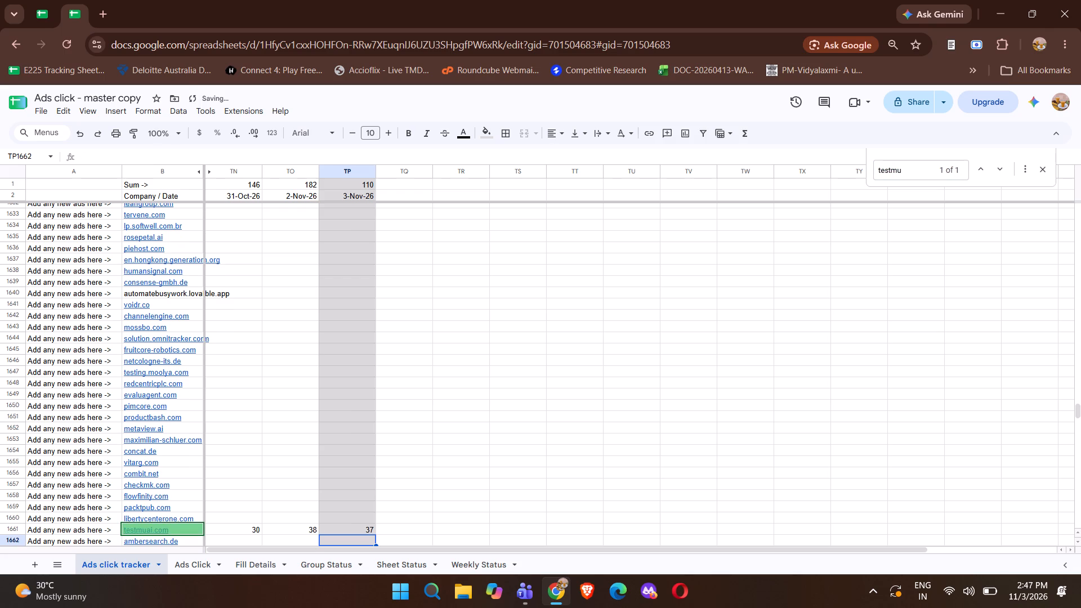
# On the Ads click tracker sheet, set the 3-Nov-26 count of cookiebot.com to 2.
pyautogui.scroll(-12, 403, 451)
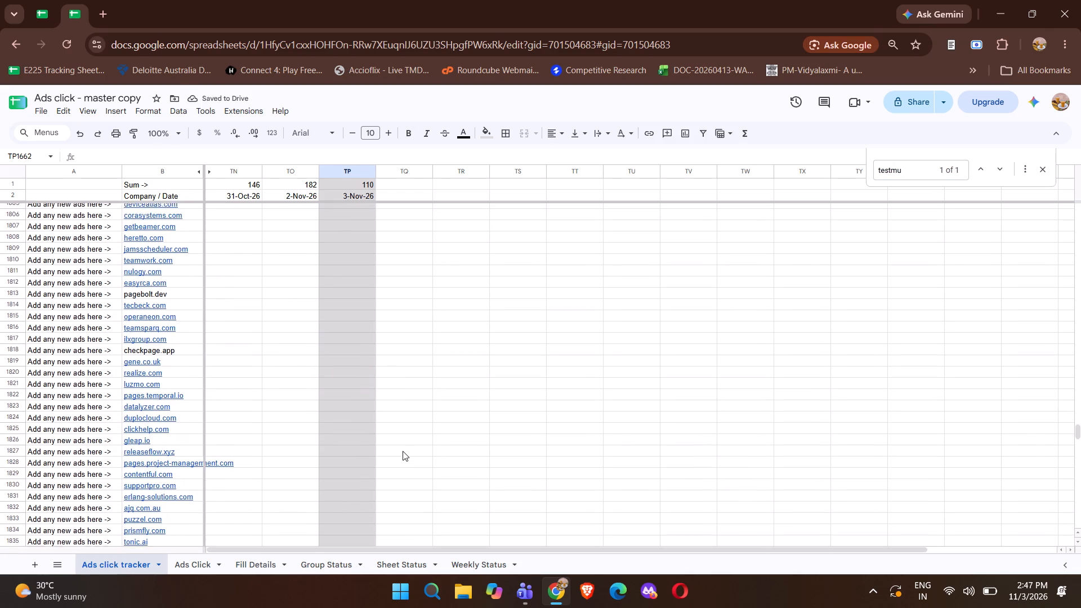
pyautogui.scroll(-8, 403, 451)
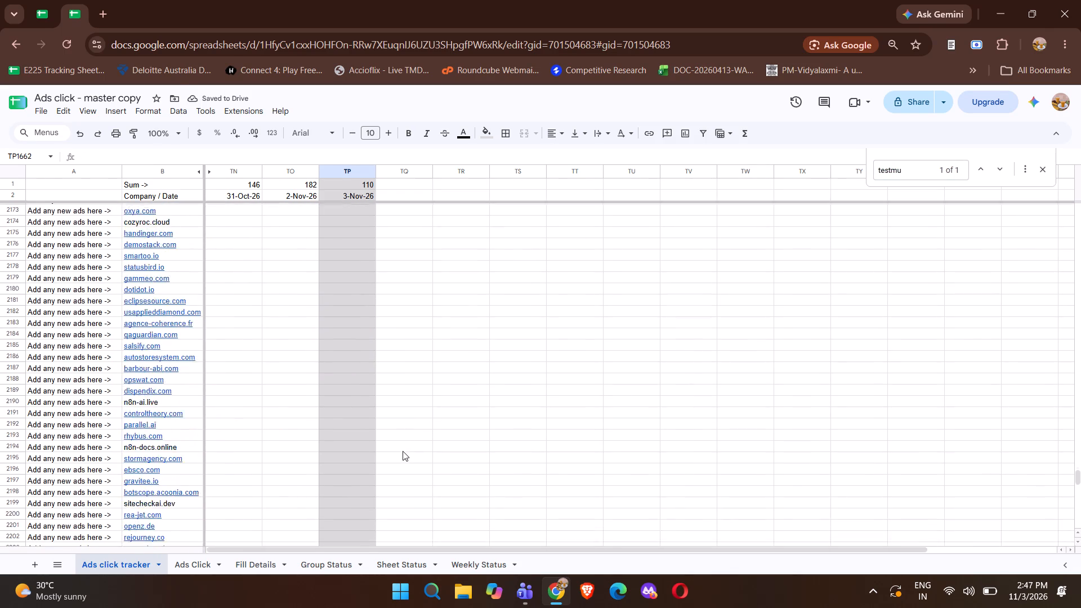
pyautogui.scroll(-3, 403, 451)
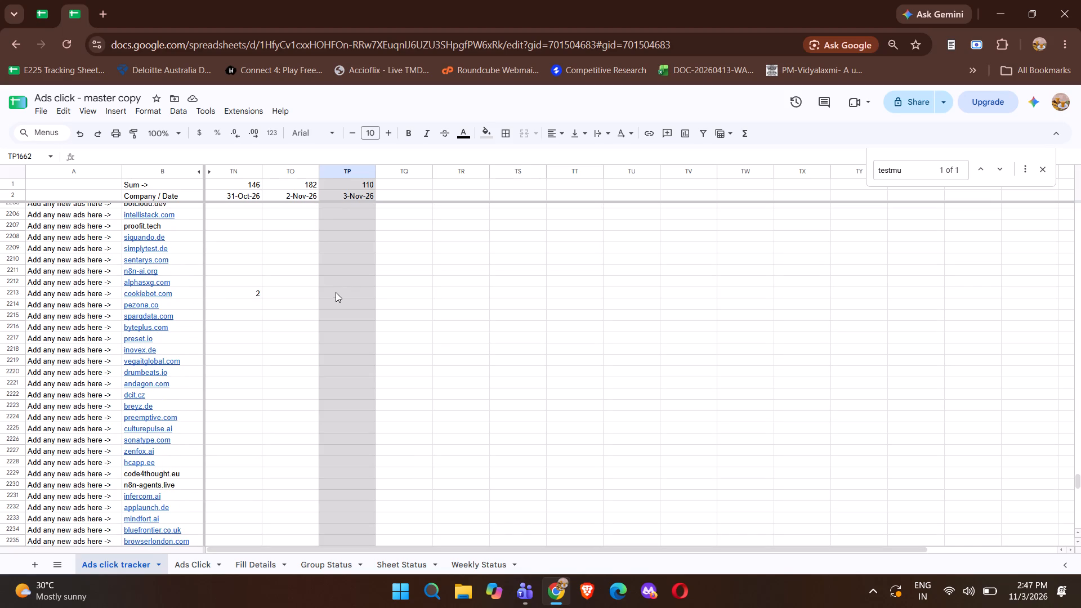
pyautogui.click(331, 293)
pyautogui.press('2')
pyautogui.press('Return')
# Set the 3-Nov-26 count of opscloudio.com to 2.
pyautogui.scroll(-3, 331, 293)
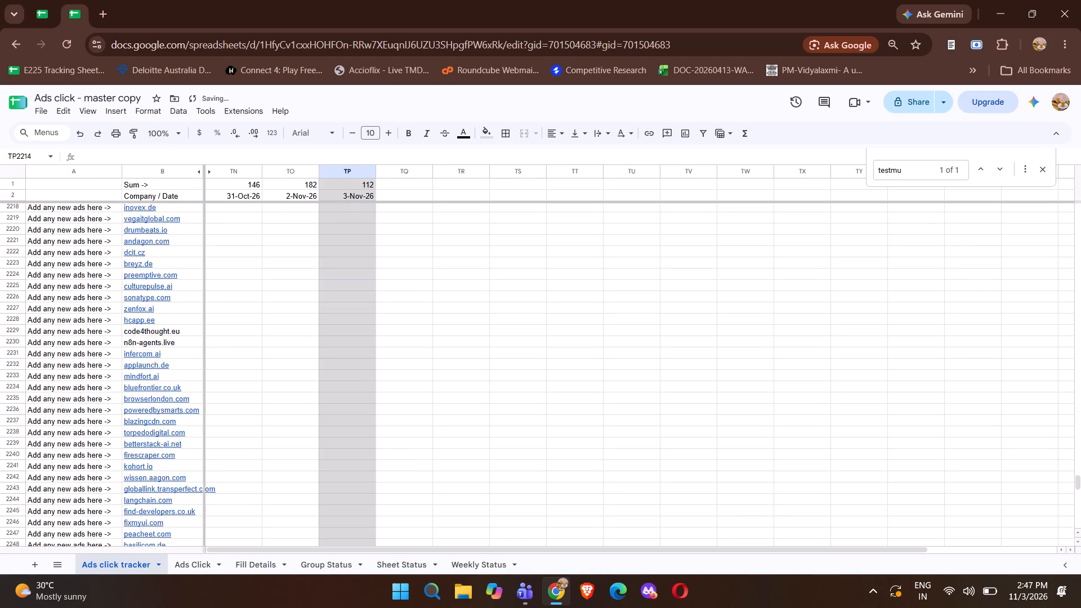
pyautogui.scroll(-7, 331, 293)
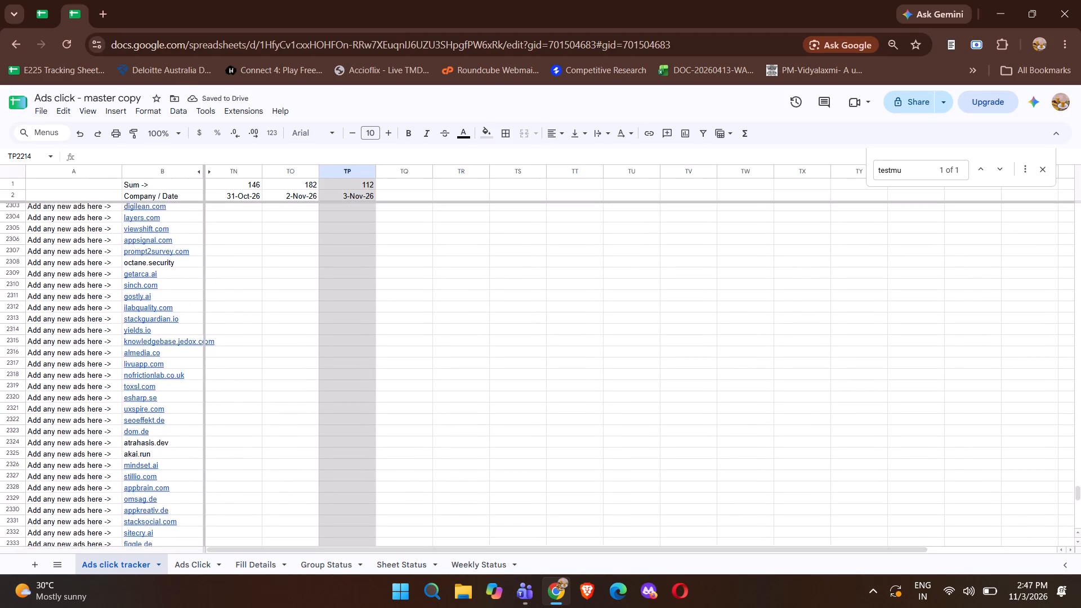
pyautogui.scroll(-1, 331, 293)
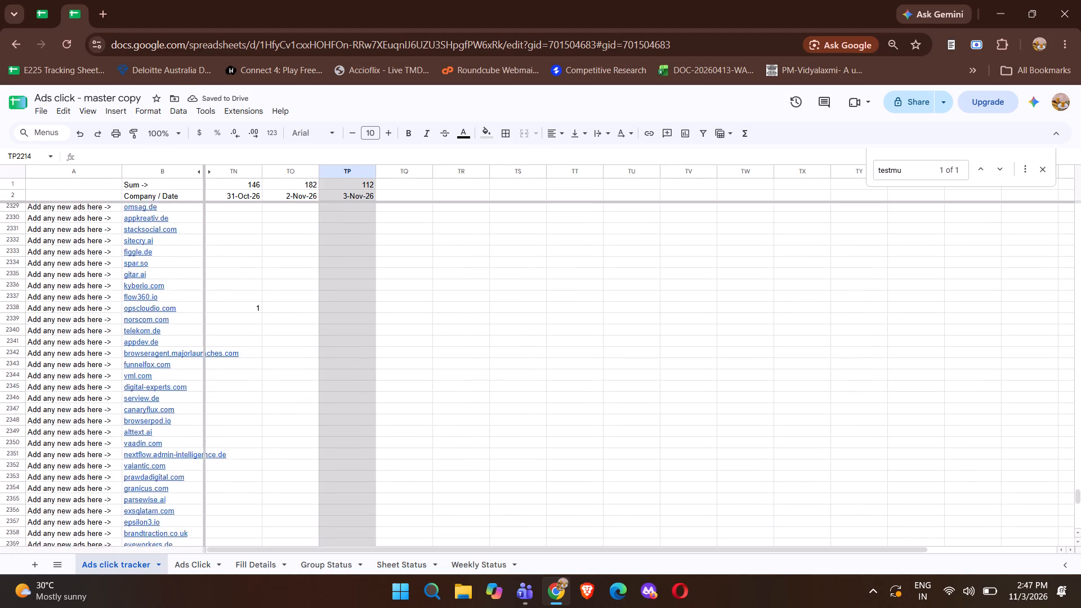
pyautogui.hscroll(3, 403, 342)
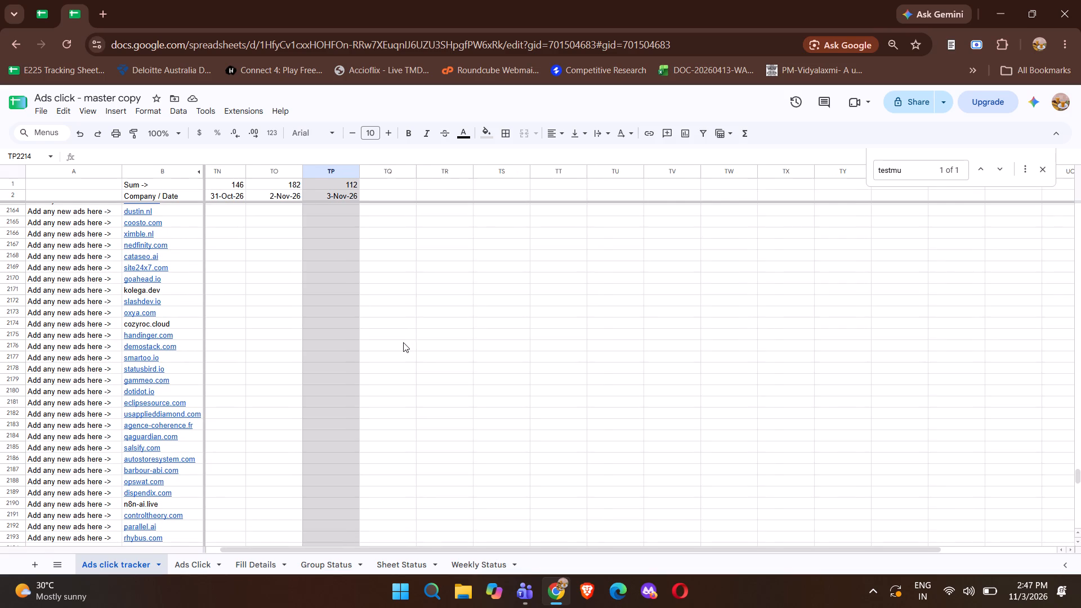
pyautogui.scroll(-10, 403, 342)
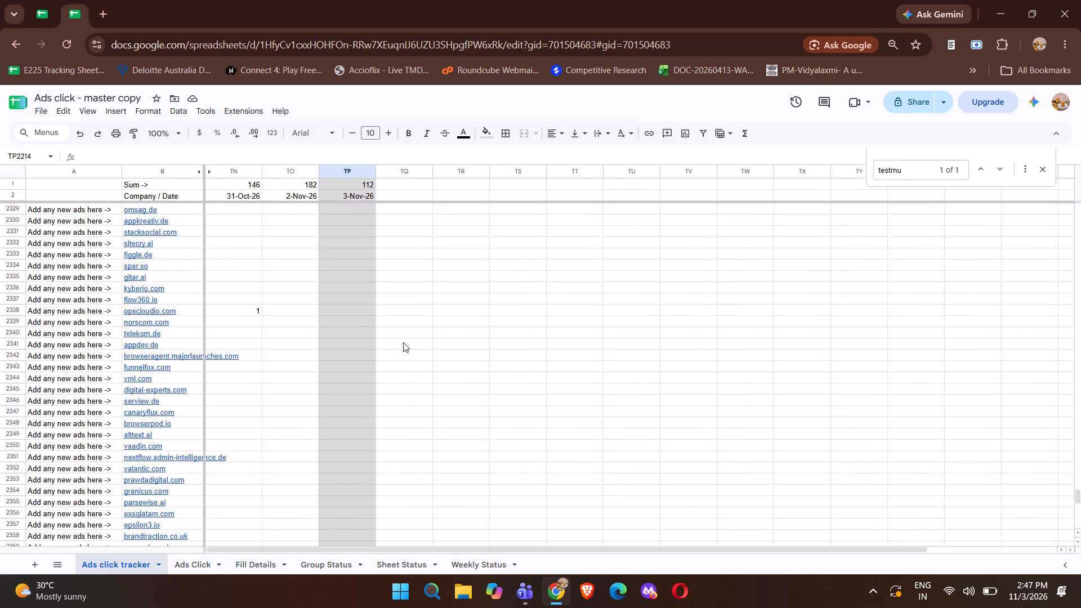
pyautogui.hscroll(1, 403, 342)
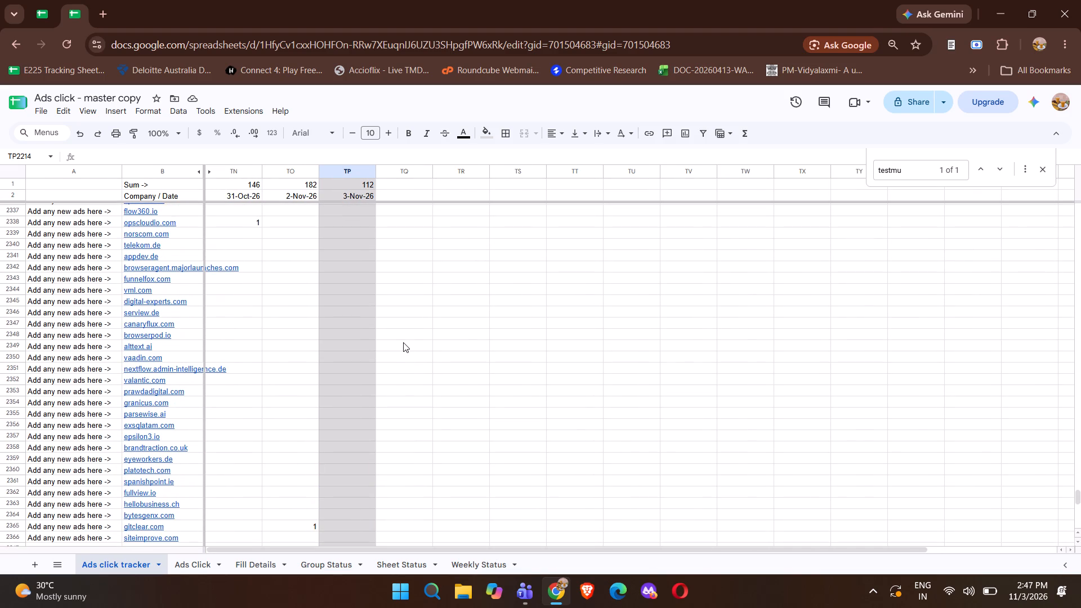
pyautogui.click(356, 223)
pyautogui.press('2')
pyautogui.press('Return')
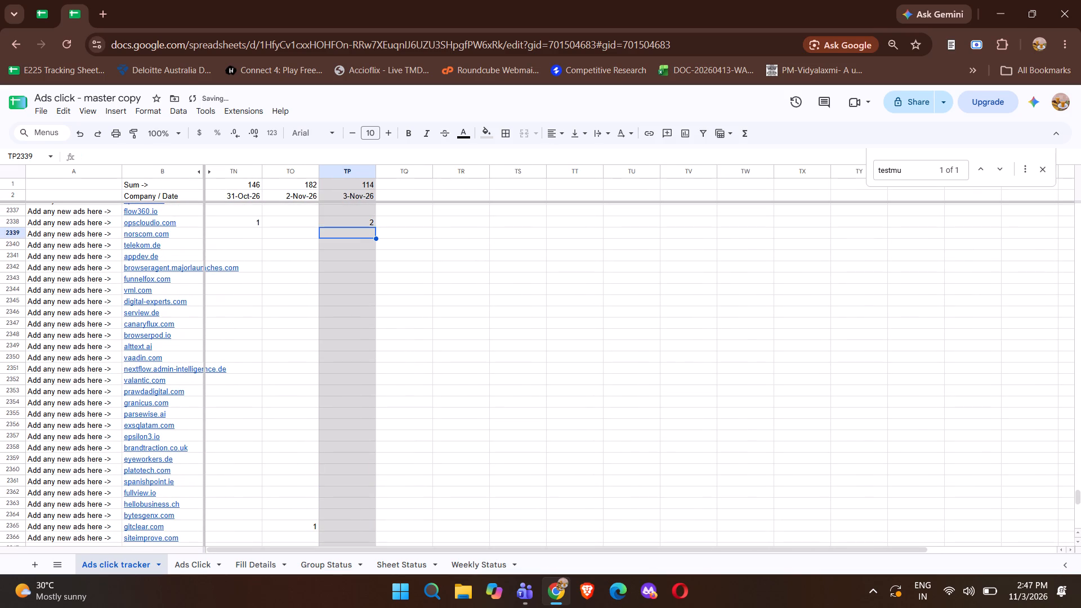
# Enter a count of 2 for atsqa.org in the 3-Nov-26 column.
pyautogui.scroll(-2, 356, 223)
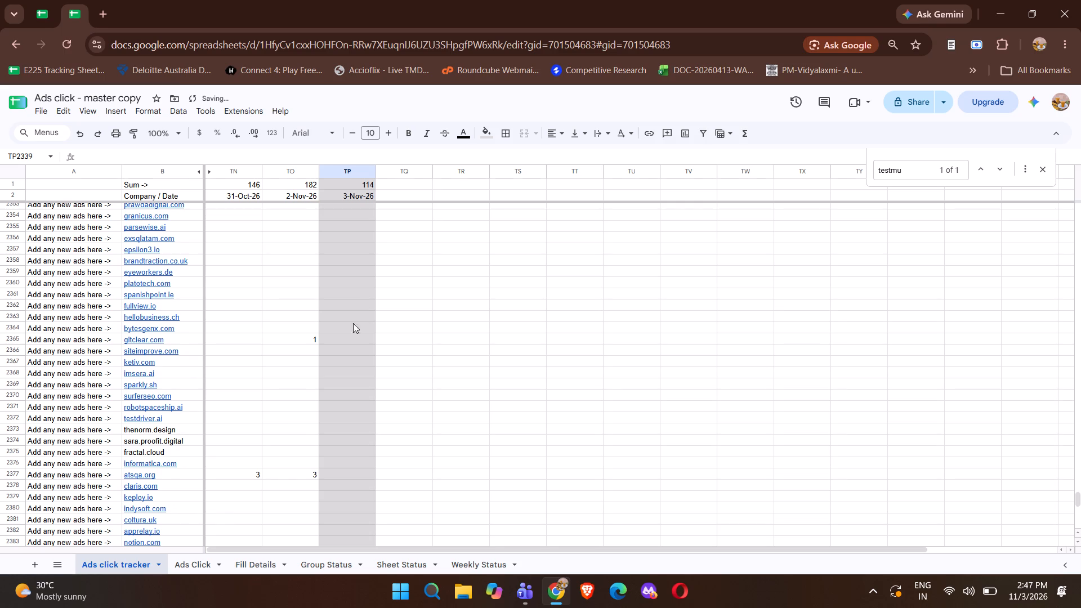
pyautogui.scroll(-1, 348, 401)
pyautogui.click(336, 414)
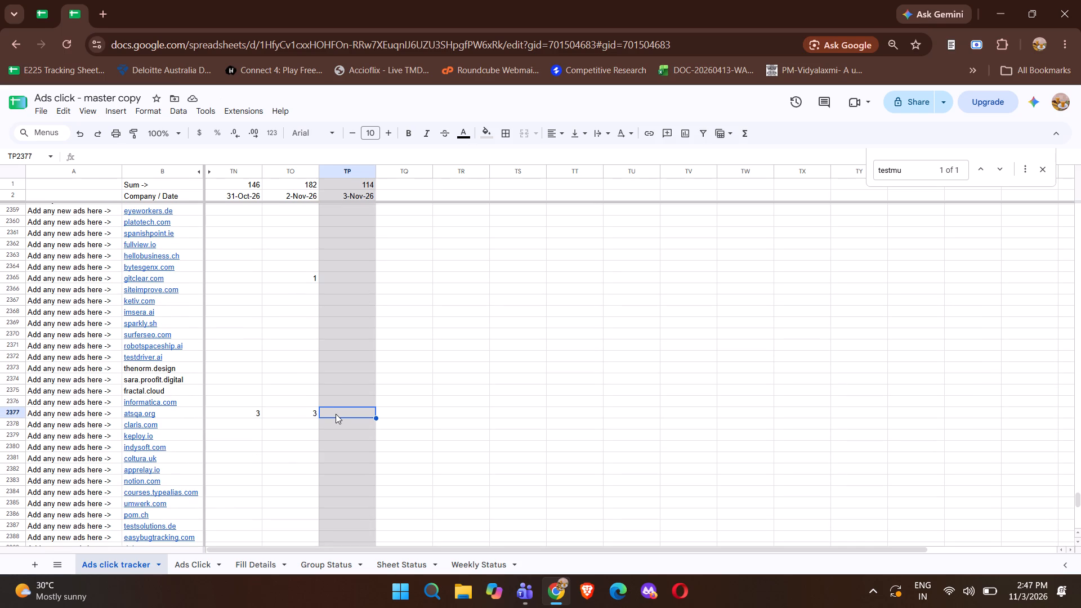
pyautogui.press('2')
pyautogui.press('Return')
# Enter a count of 1 for kaizo.com in the 3-Nov-26 column.
pyautogui.scroll(-3, 336, 414)
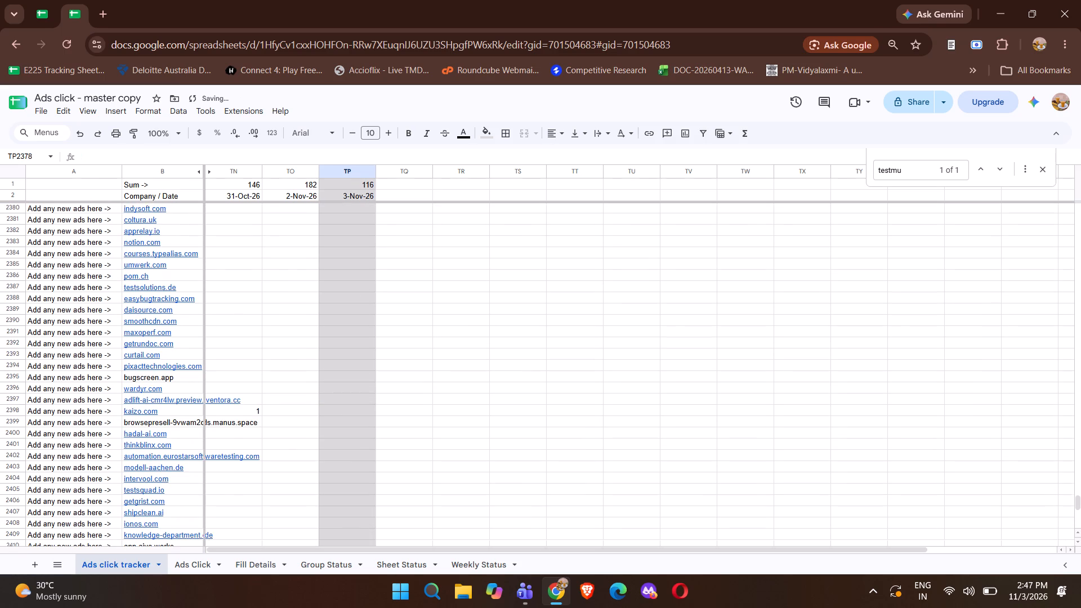
pyautogui.scroll(-2, 336, 414)
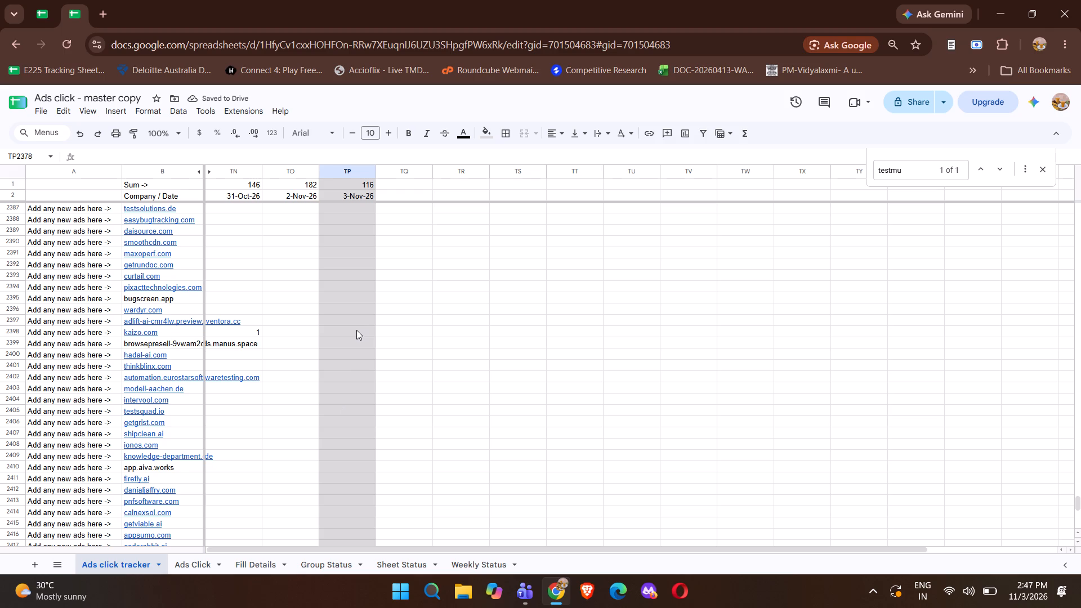
pyautogui.click(356, 330)
pyautogui.press('1')
pyautogui.press('Return')
# Near the end of the company list, enter 3-Nov-26 counts of 2 for qameta.io and 1 for rabbitqa.com.
pyautogui.scroll(-4, 356, 330)
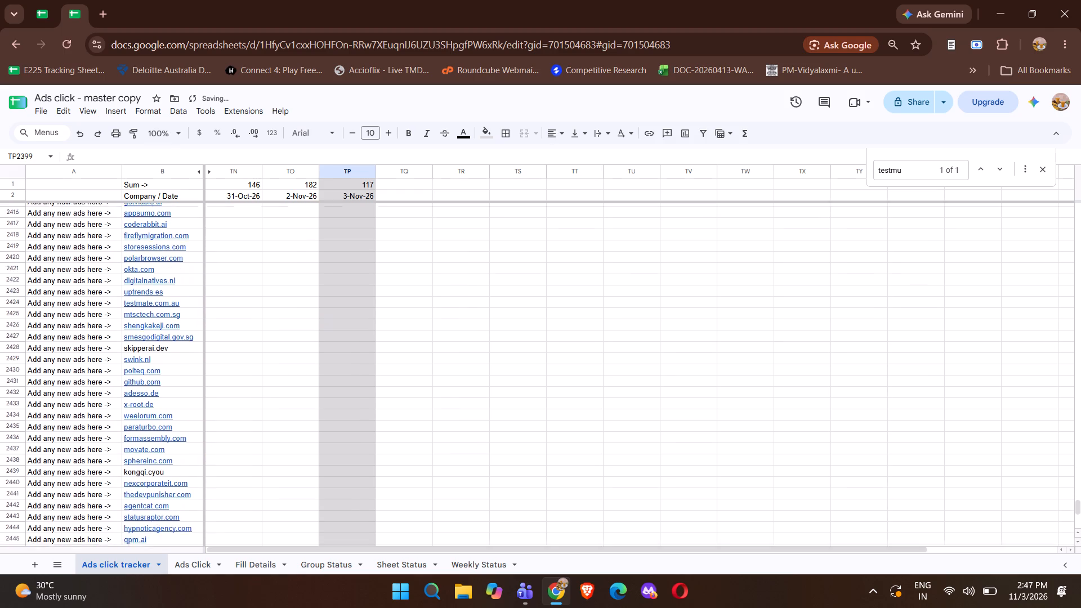
pyautogui.scroll(-5, 356, 330)
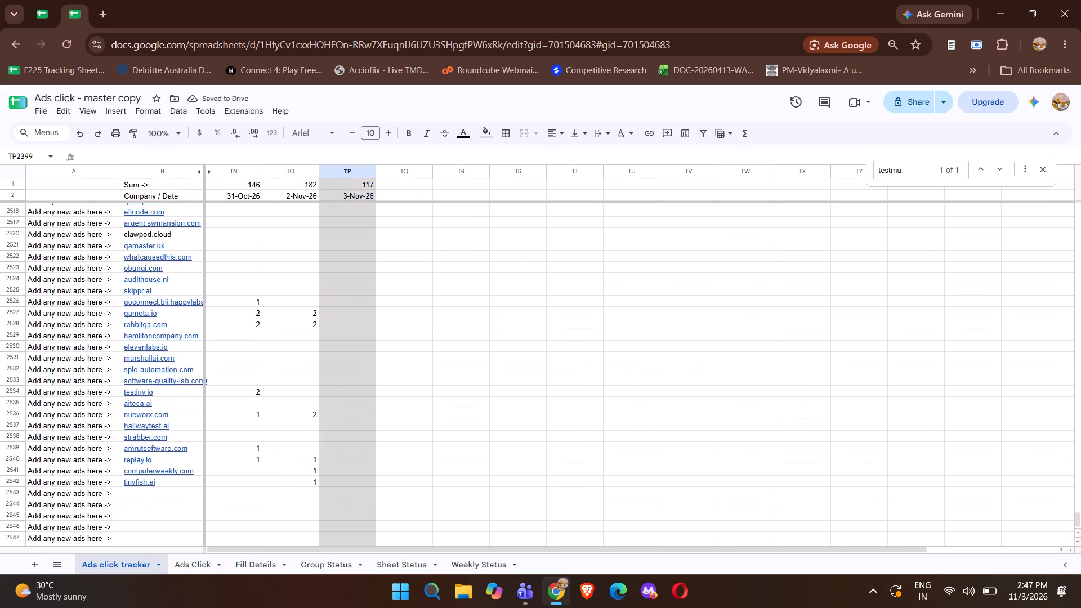
pyautogui.click(333, 274)
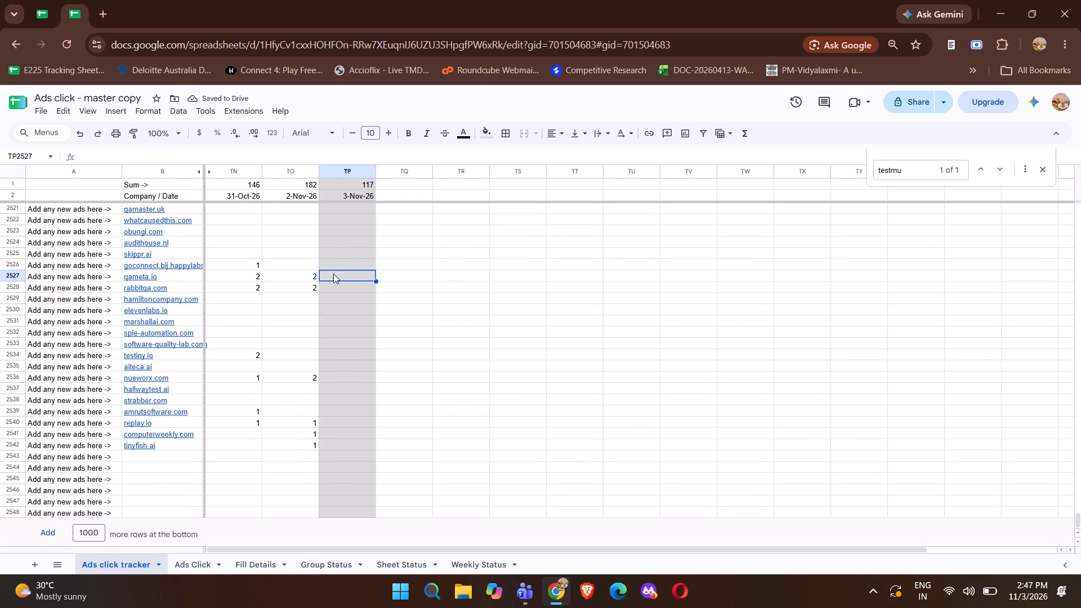
pyautogui.press('2')
pyautogui.press('Return')
pyautogui.press('1')
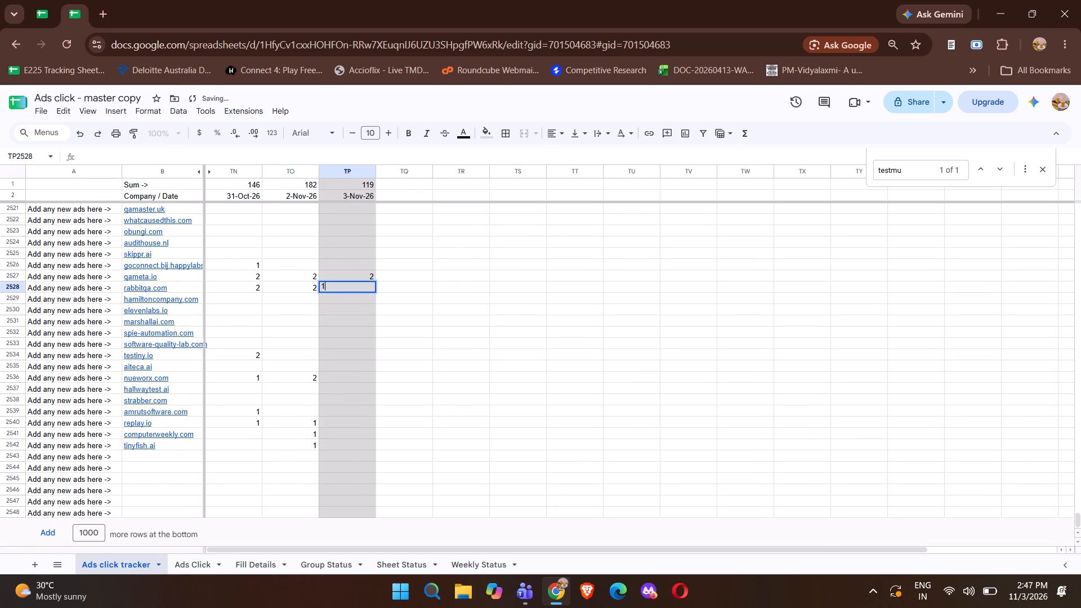
pyautogui.press('Return')
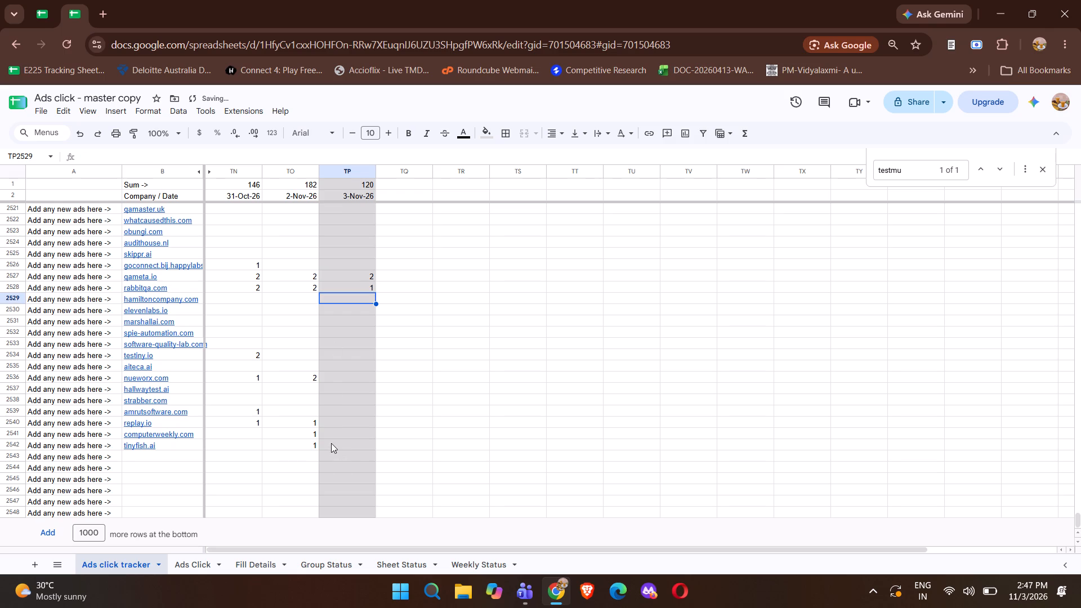
# Set the 3-Nov-26 counts of replay.io and tinyfish.ai to 2 each.
pyautogui.click(330, 423)
pyautogui.press('2')
pyautogui.press('Return')
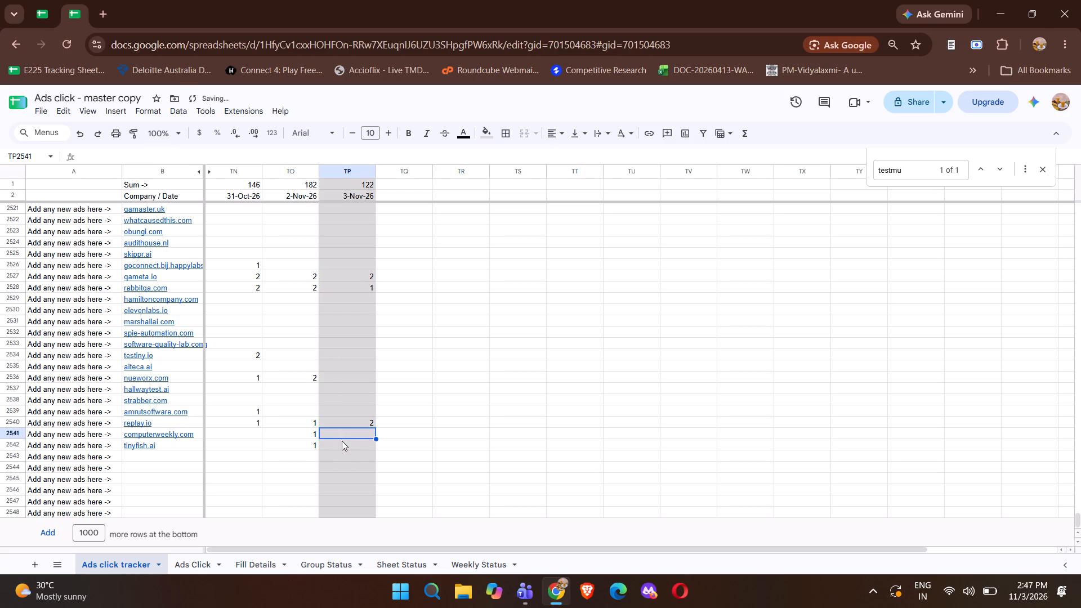
pyautogui.click(342, 441)
pyautogui.press('2')
pyautogui.press('Return')
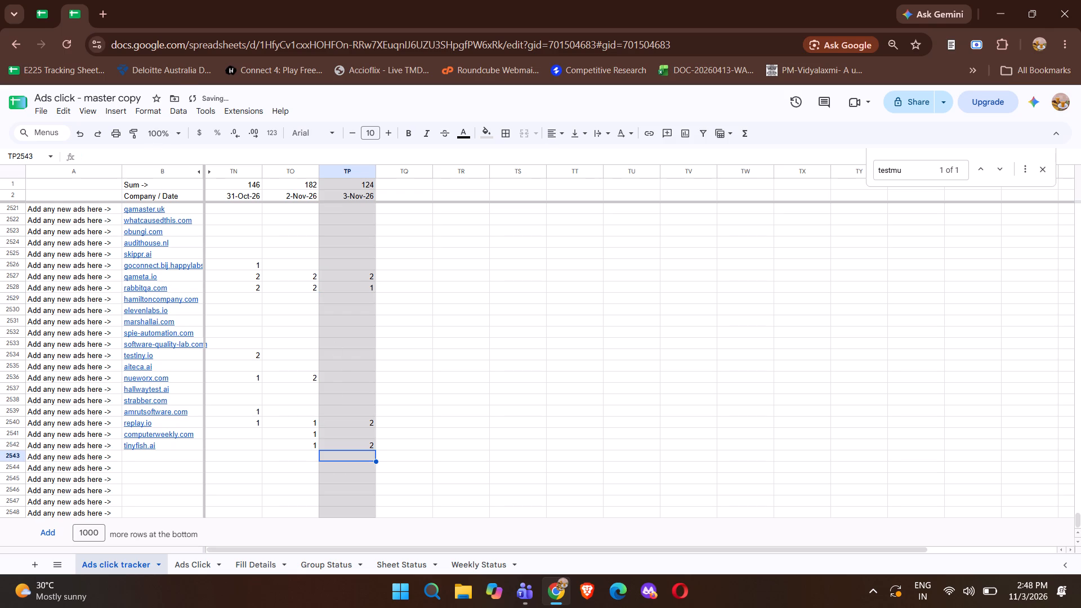
# Enter 3-Nov-26 counts of 2 for nueworx.com and 1 for testiny.io.
pyautogui.click(328, 374)
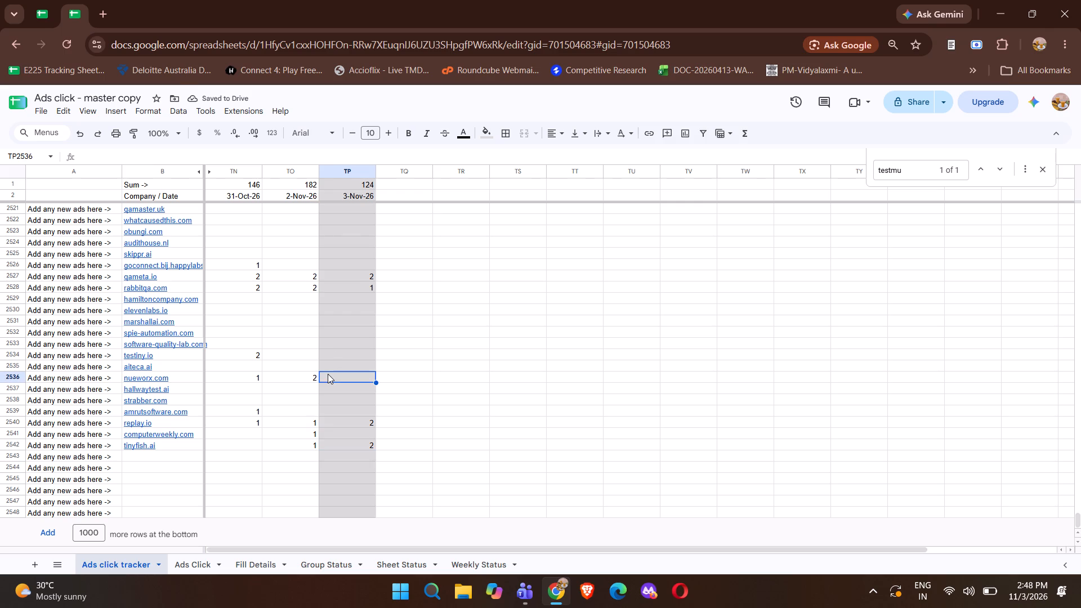
pyautogui.press('2')
pyautogui.press('Return')
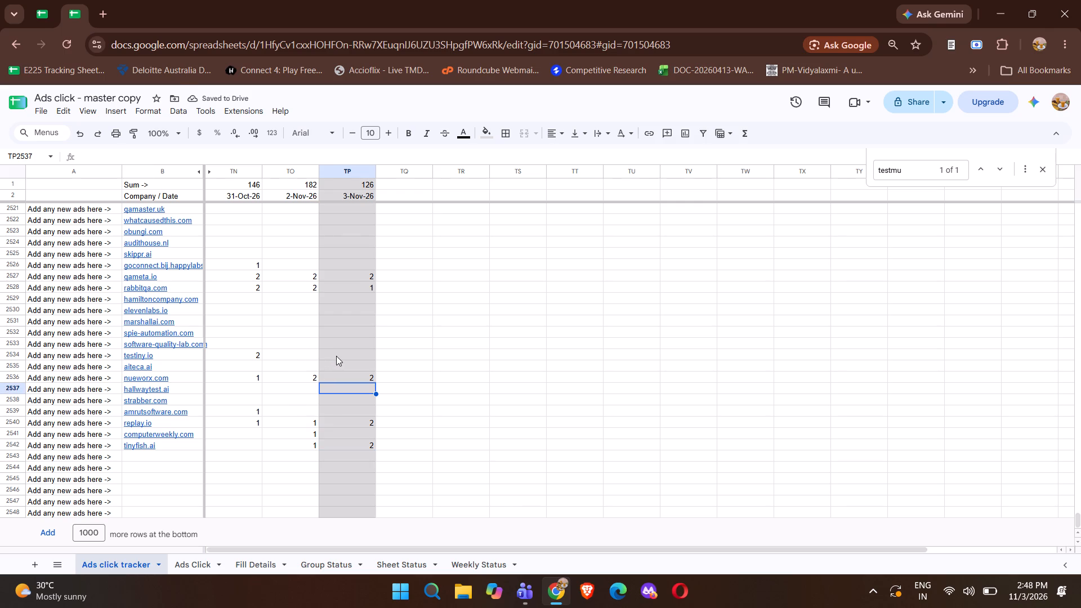
pyautogui.click(336, 356)
pyautogui.press('1')
pyautogui.press('Return')
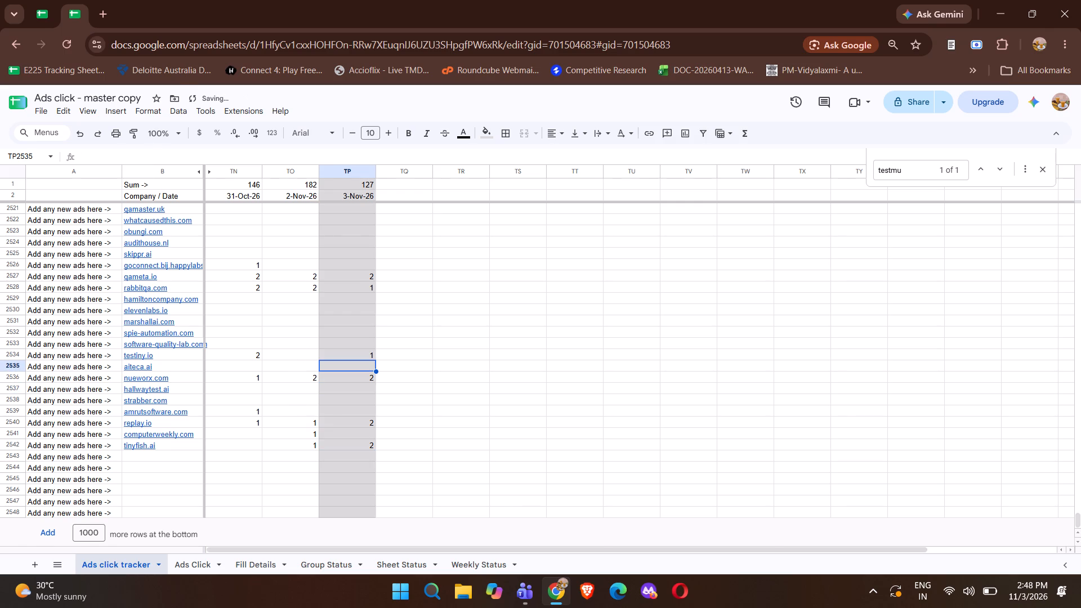
# Recheck the 3-Nov-26 column from the first company row and set the count of verifysoft.com to 2.
pyautogui.scroll(2, 336, 356)
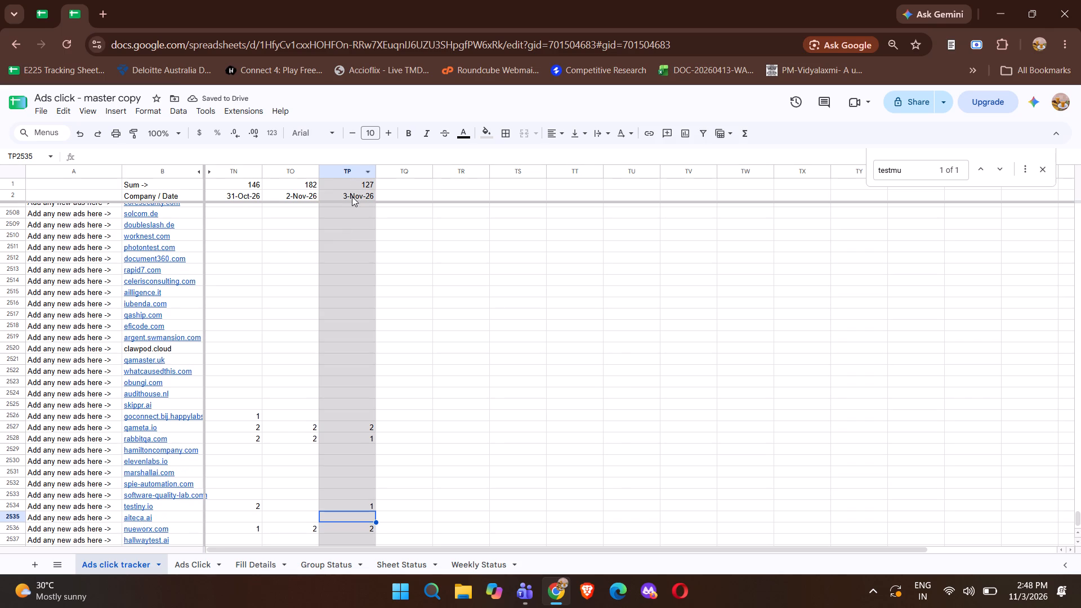
pyautogui.click(352, 196)
pyautogui.press('Down')
pyautogui.scroll(-2, 352, 196)
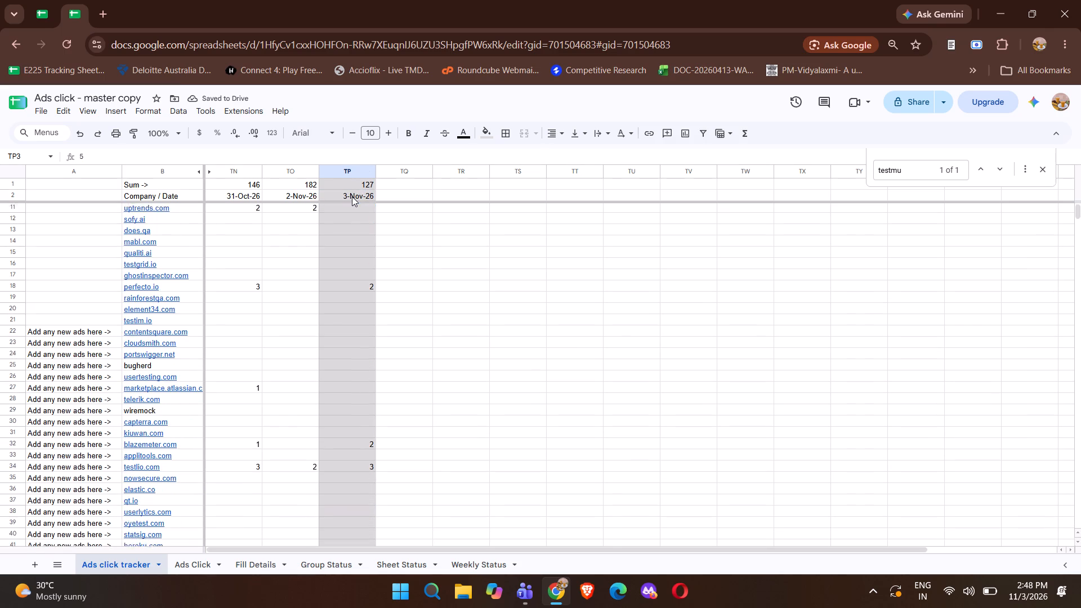
pyautogui.scroll(-5, 352, 196)
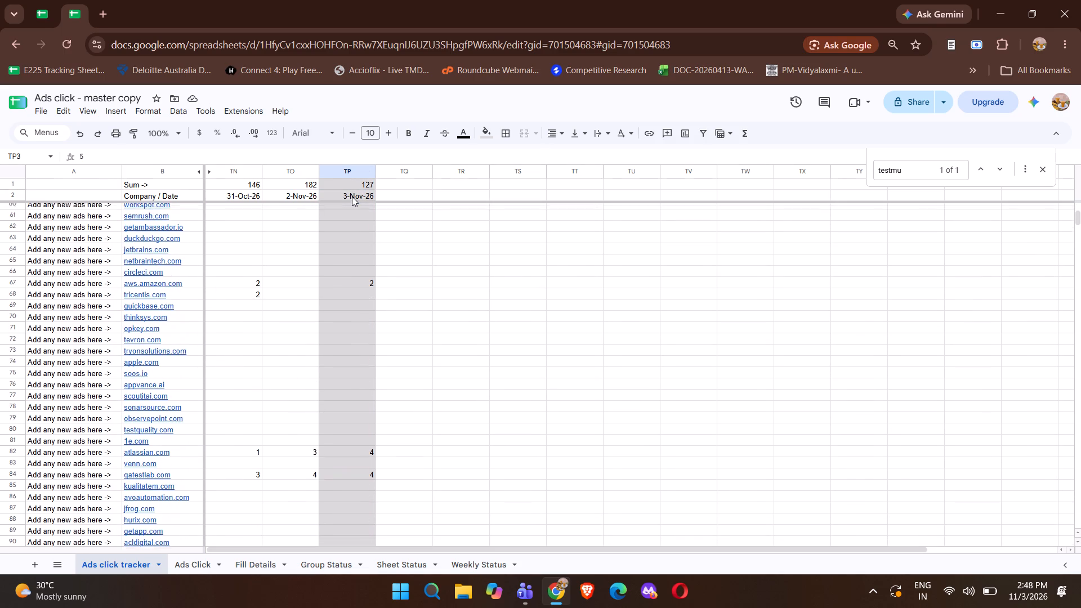
pyautogui.scroll(-1, 352, 196)
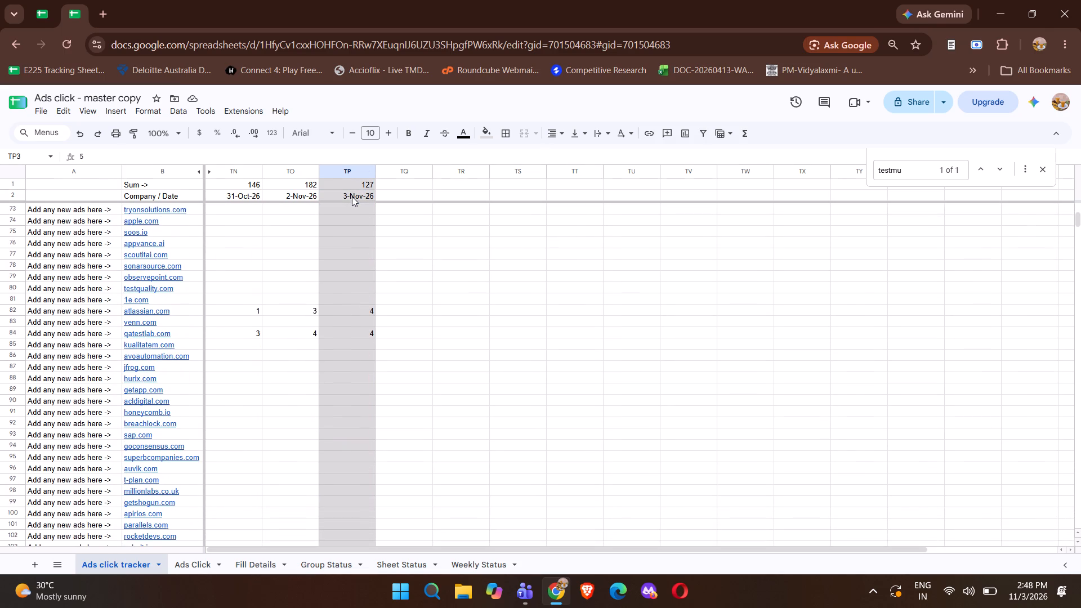
pyautogui.scroll(-2, 352, 196)
pyautogui.scroll(2, 352, 196)
pyautogui.scroll(-1, 352, 196)
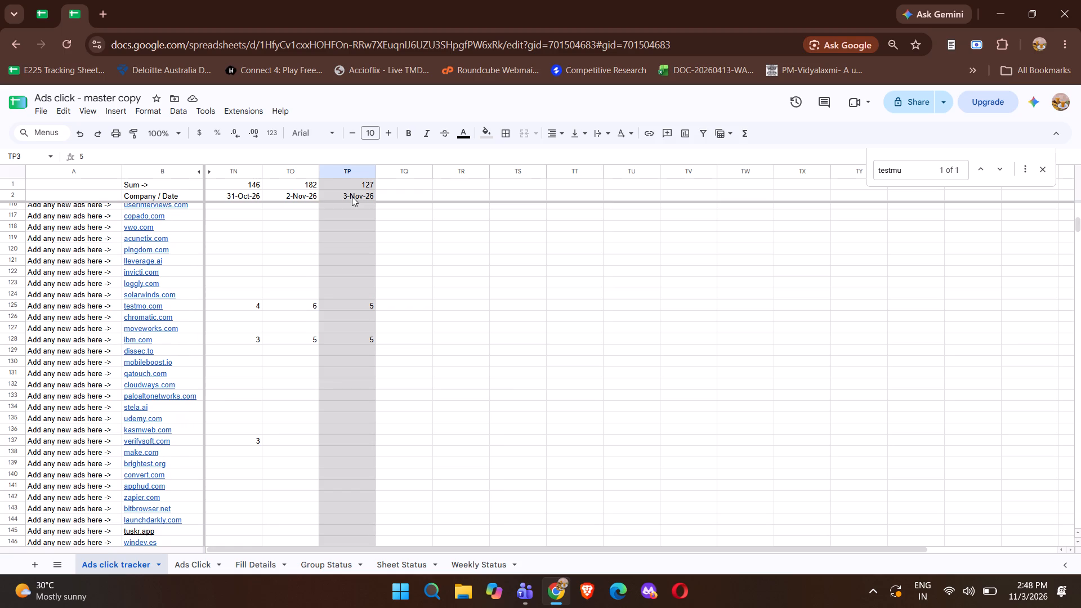
pyautogui.scroll(-3, 352, 196)
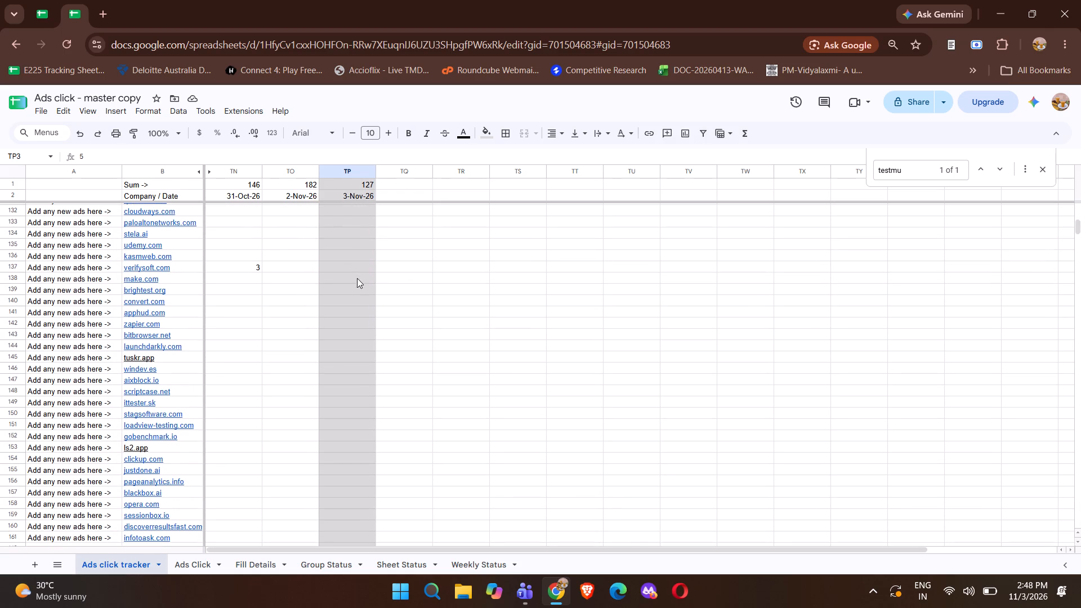
pyautogui.click(338, 266)
pyautogui.press('2')
pyautogui.press('Return')
# Set the 3-Nov-26 count of zendesk.com to 3.
pyautogui.scroll(-2, 338, 266)
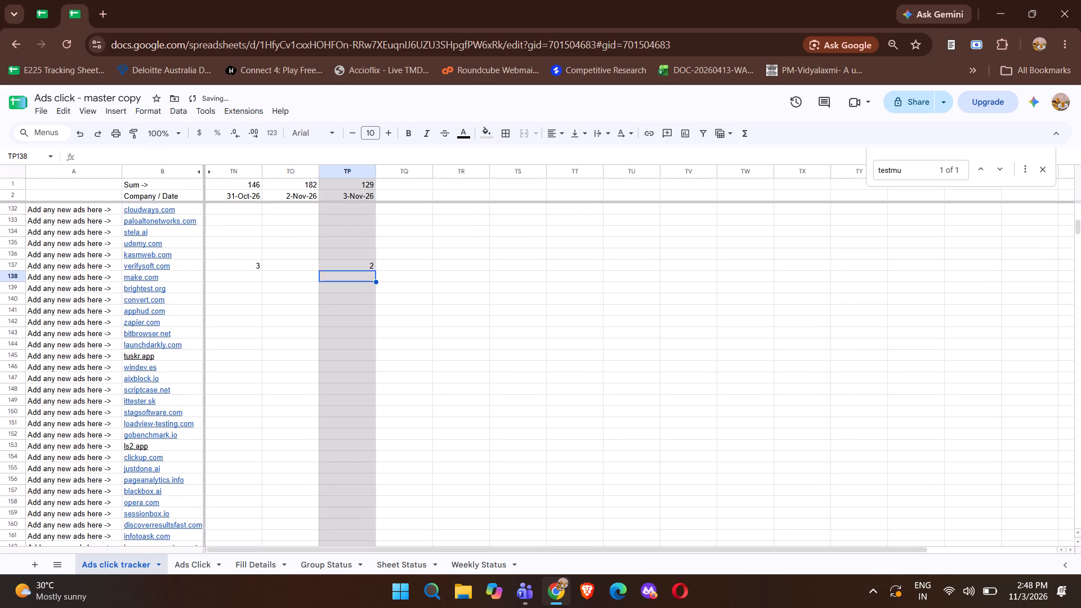
pyautogui.scroll(-6, 338, 266)
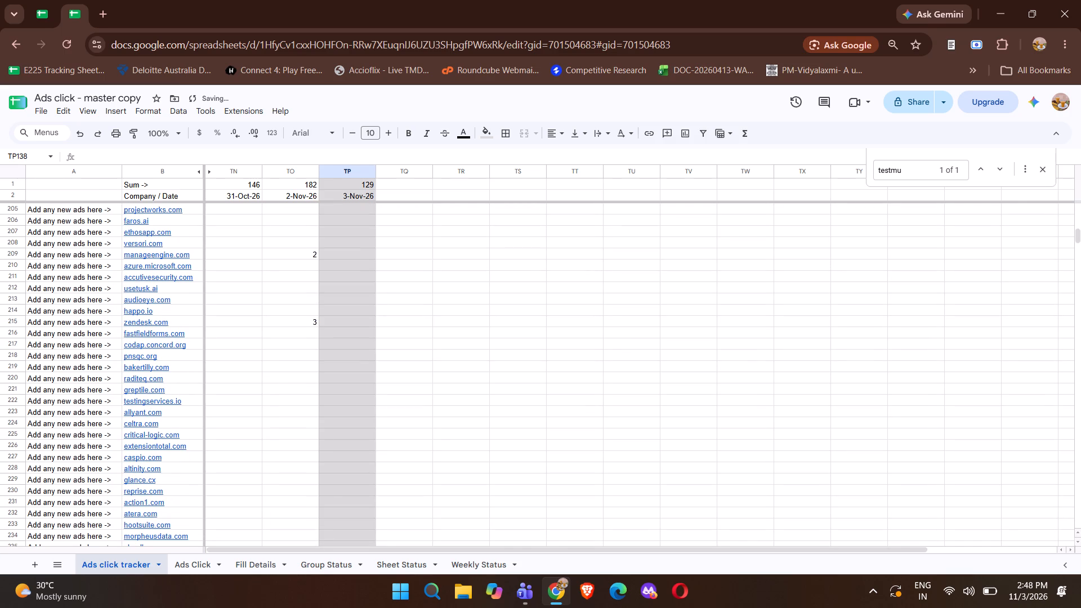
pyautogui.click(336, 323)
pyautogui.press('3')
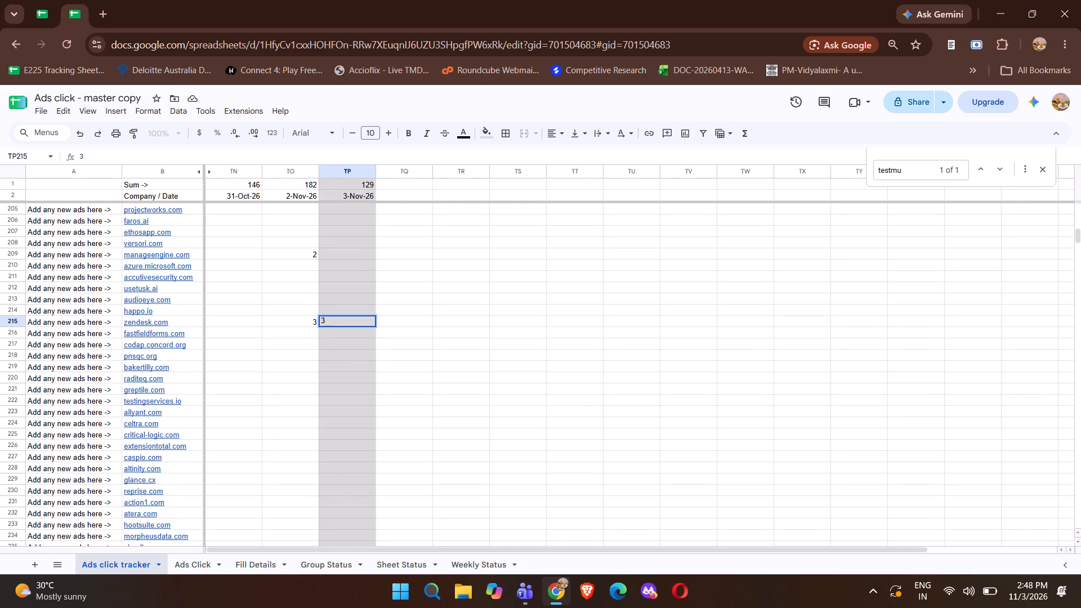
pyautogui.press('Return')
# Set the 3-Nov-26 count of a1qa.com to 3.
pyautogui.scroll(-5, 336, 323)
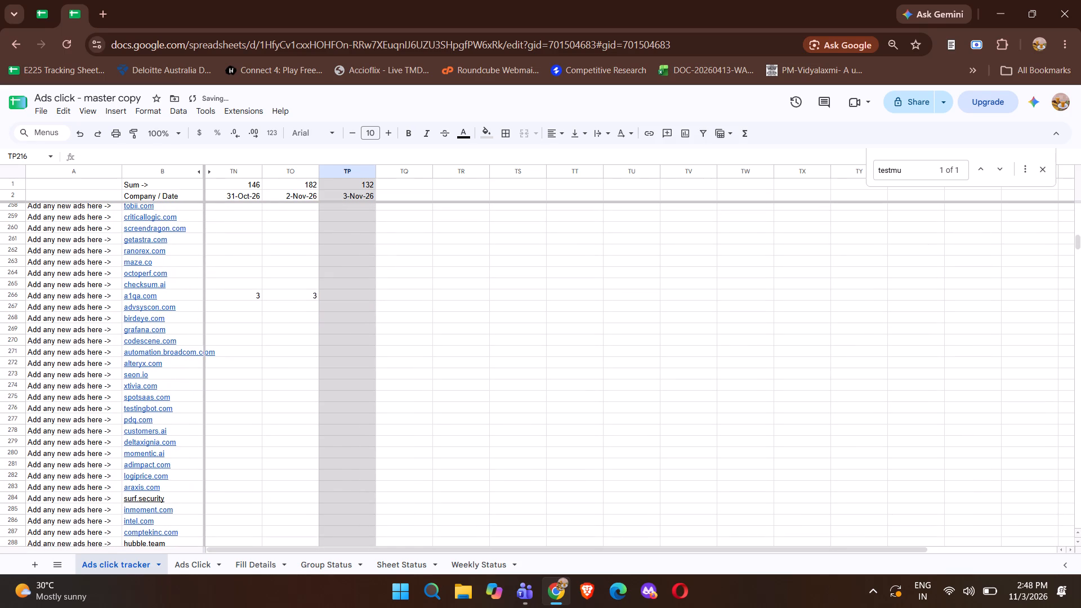
pyautogui.click(340, 296)
pyautogui.press('3')
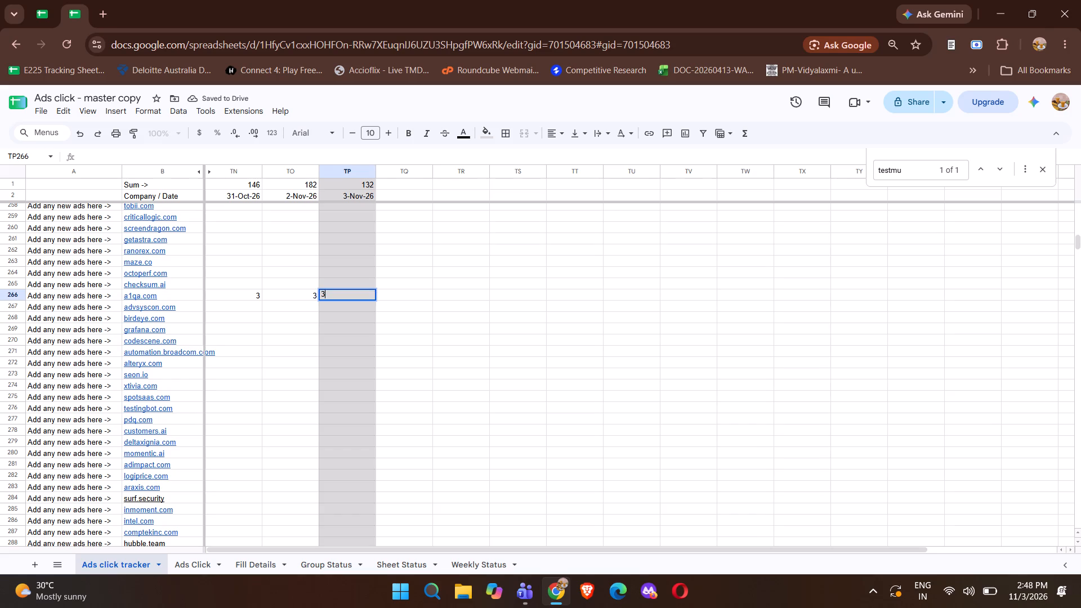
pyautogui.press('Return')
# Continue down the company rows and set the 3-Nov-26 count of veracode.com to 1.
pyautogui.scroll(-4, 340, 296)
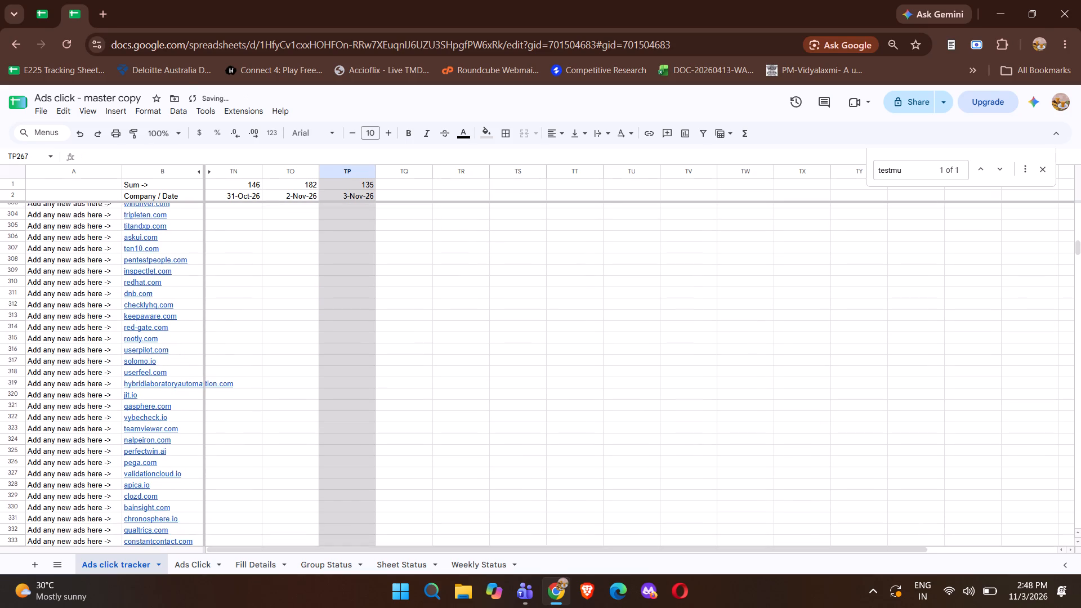
pyautogui.scroll(-2, 340, 296)
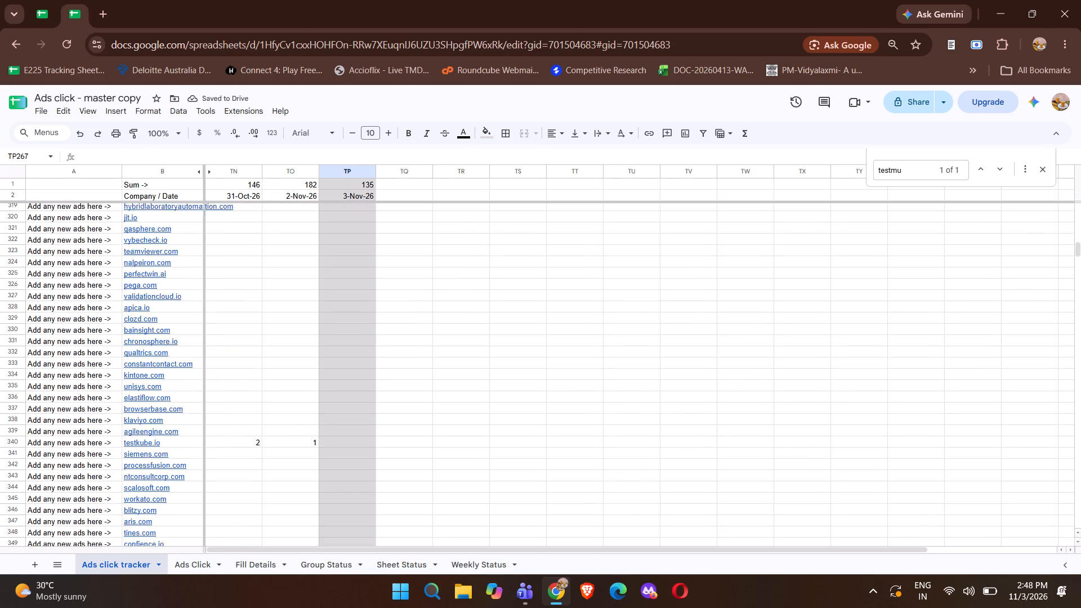
pyautogui.scroll(-2, 340, 296)
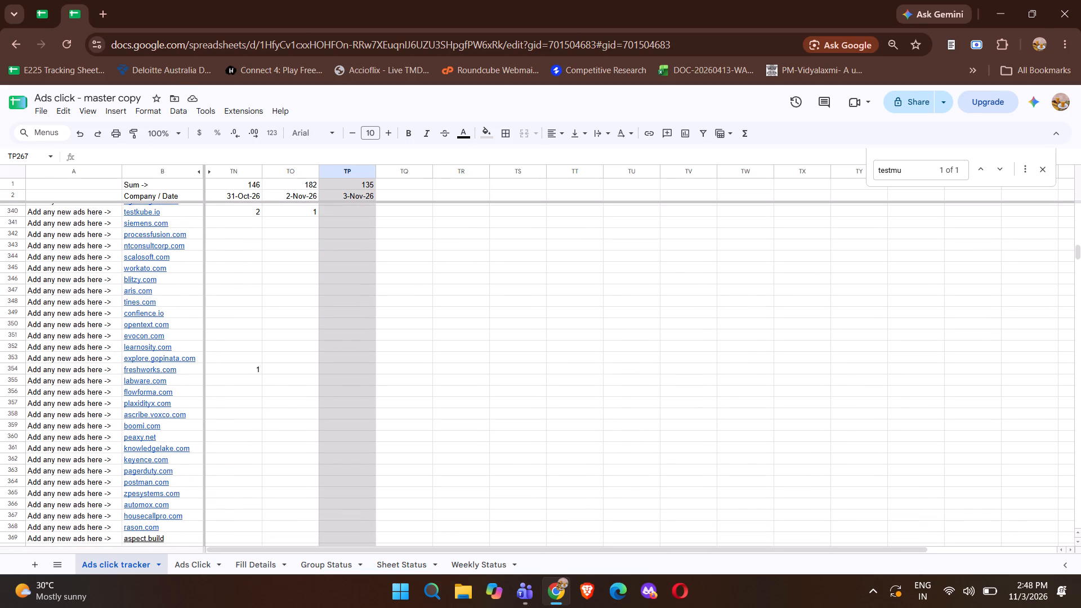
pyautogui.scroll(-4, 340, 296)
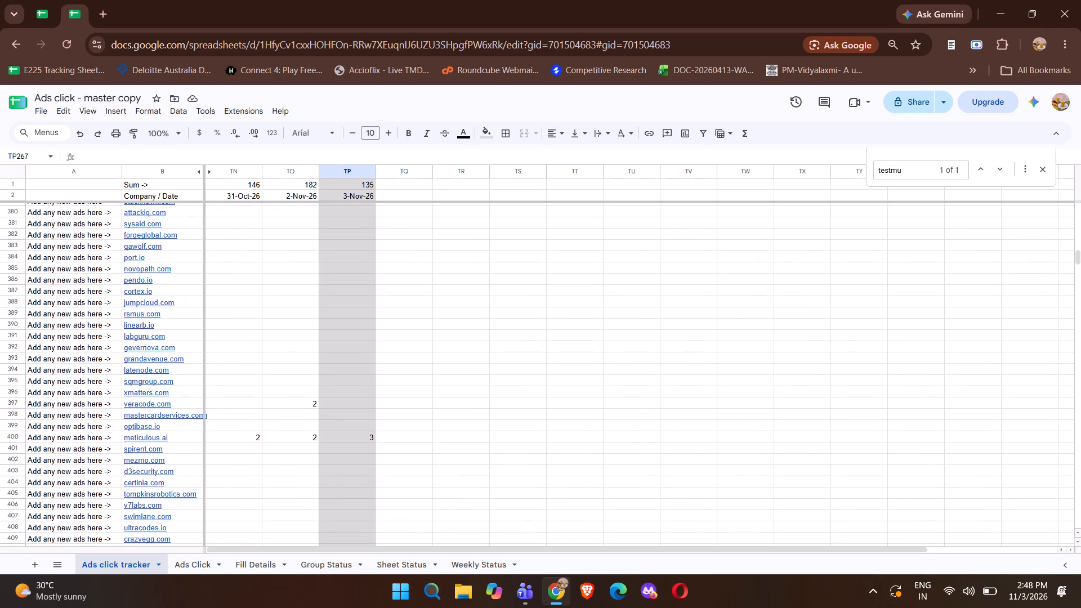
pyautogui.scroll(-1, 340, 296)
pyautogui.click(350, 370)
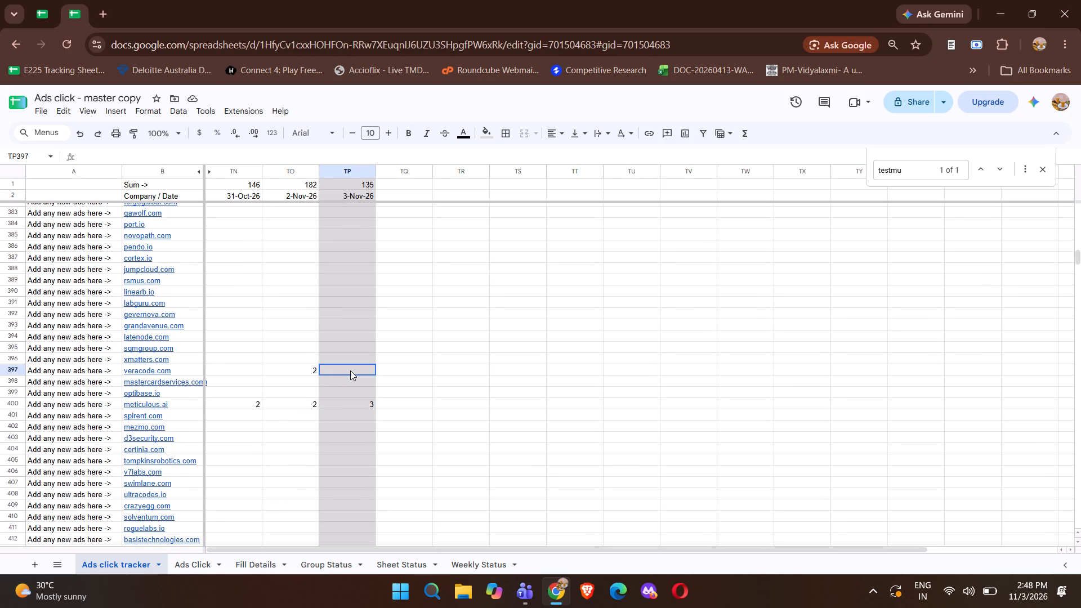
pyautogui.press('1')
pyautogui.press('Return')
# Set the 3-Nov-26 counts of perforce.com and lrqa.com to 2 each.
pyautogui.scroll(-4, 350, 370)
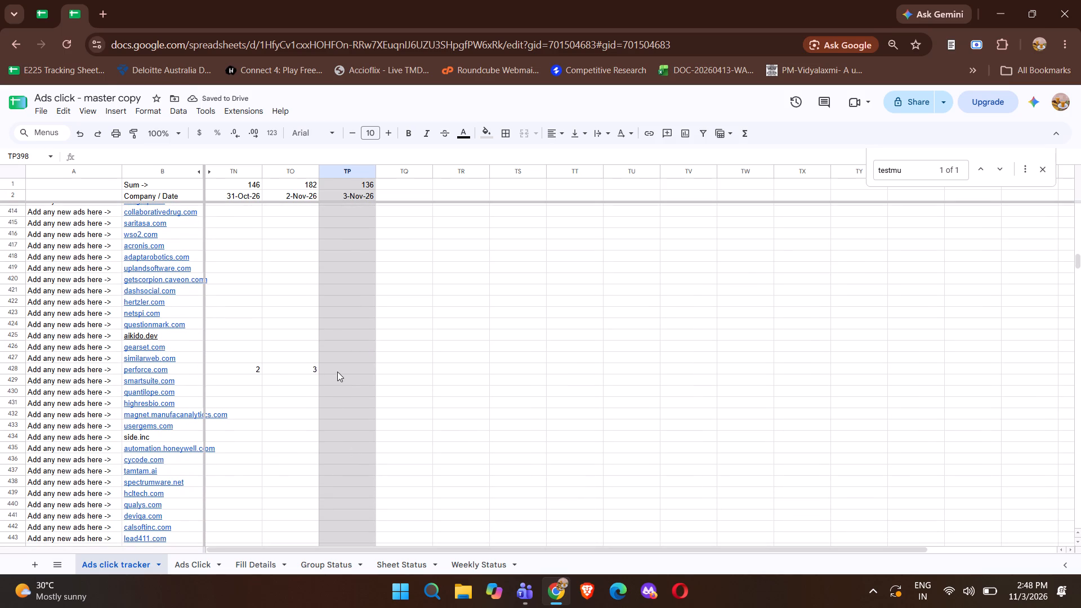
pyautogui.click(337, 372)
pyautogui.press('2')
pyautogui.press('Return')
pyautogui.scroll(-4, 337, 372)
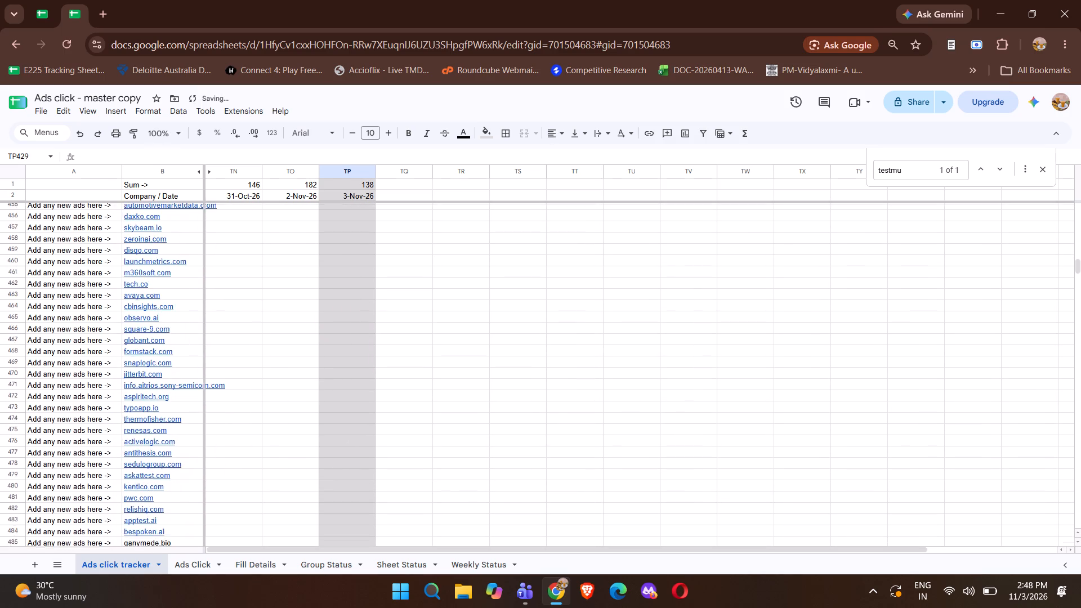
pyautogui.scroll(-5, 337, 372)
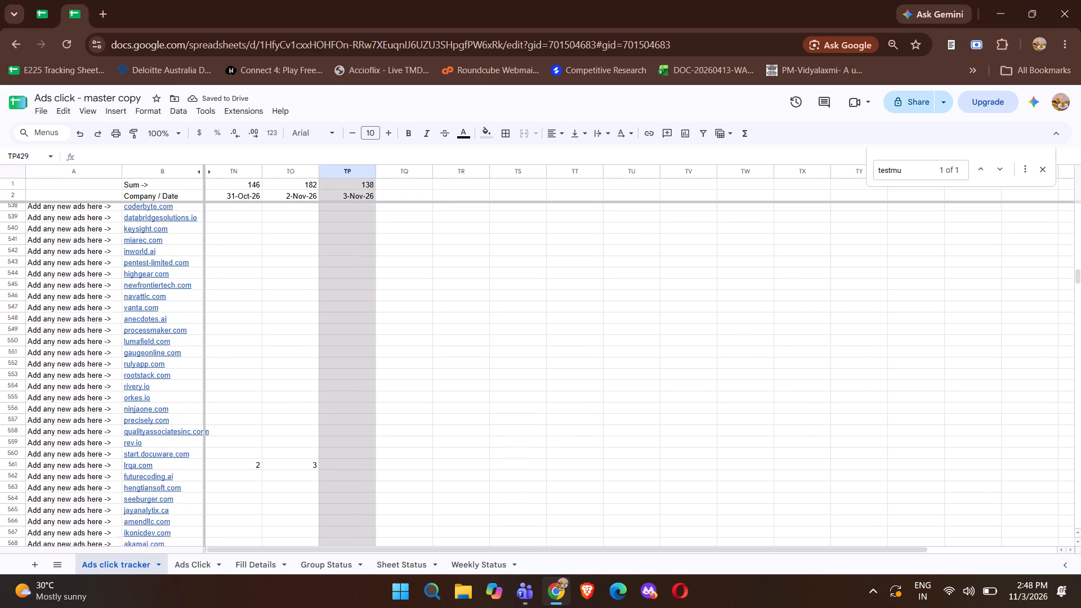
pyautogui.scroll(-1, 337, 372)
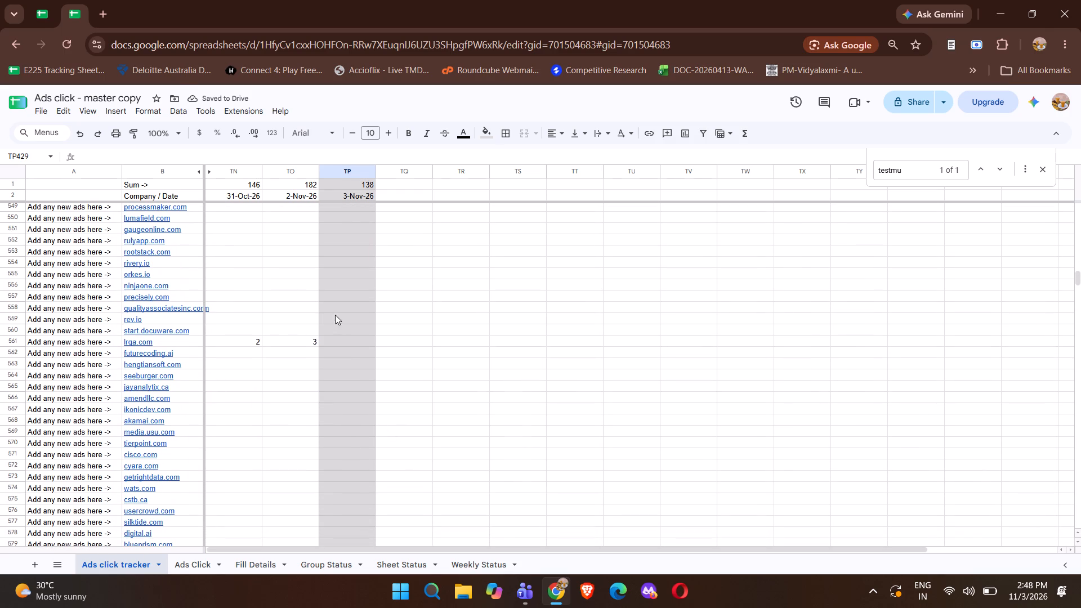
pyautogui.click(330, 339)
pyautogui.press('2')
pyautogui.press('Return')
# Set the 3-Nov-26 count of qftest.com to 3.
pyautogui.scroll(-8, 330, 339)
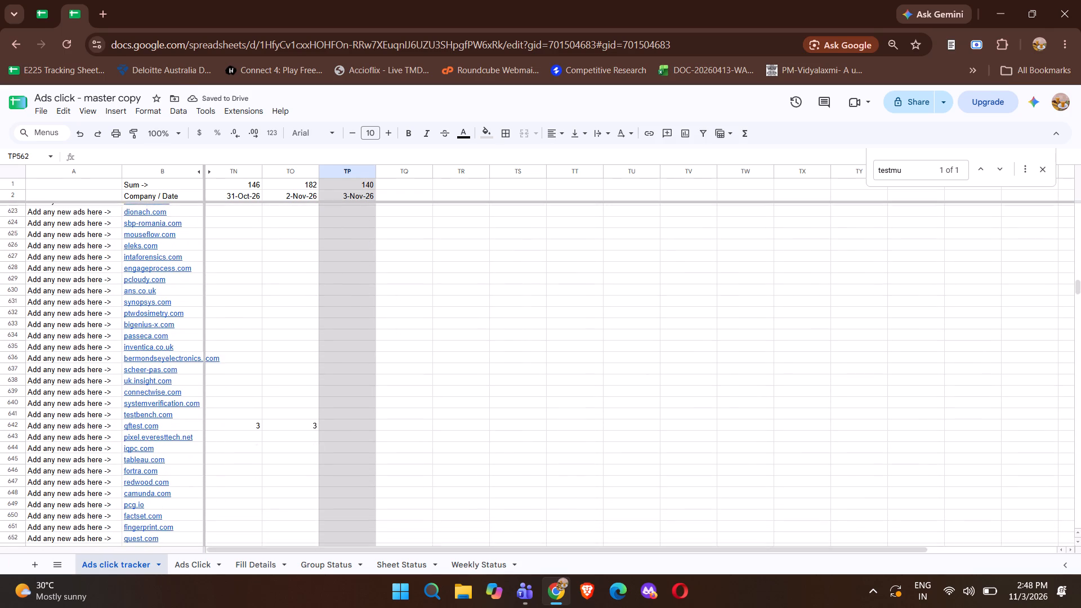
pyautogui.scroll(-1, 330, 339)
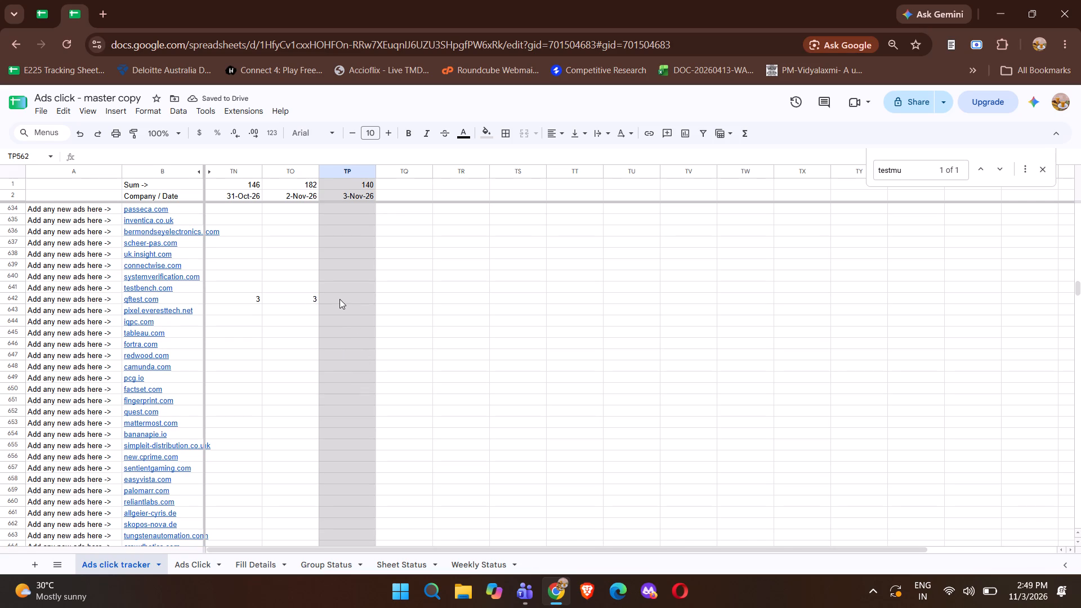
pyautogui.click(340, 299)
pyautogui.press('3')
pyautogui.press('Return')
# Continue down the company rows and set the 3-Nov-26 count of appdome.com to 3.
pyautogui.scroll(-3, 340, 299)
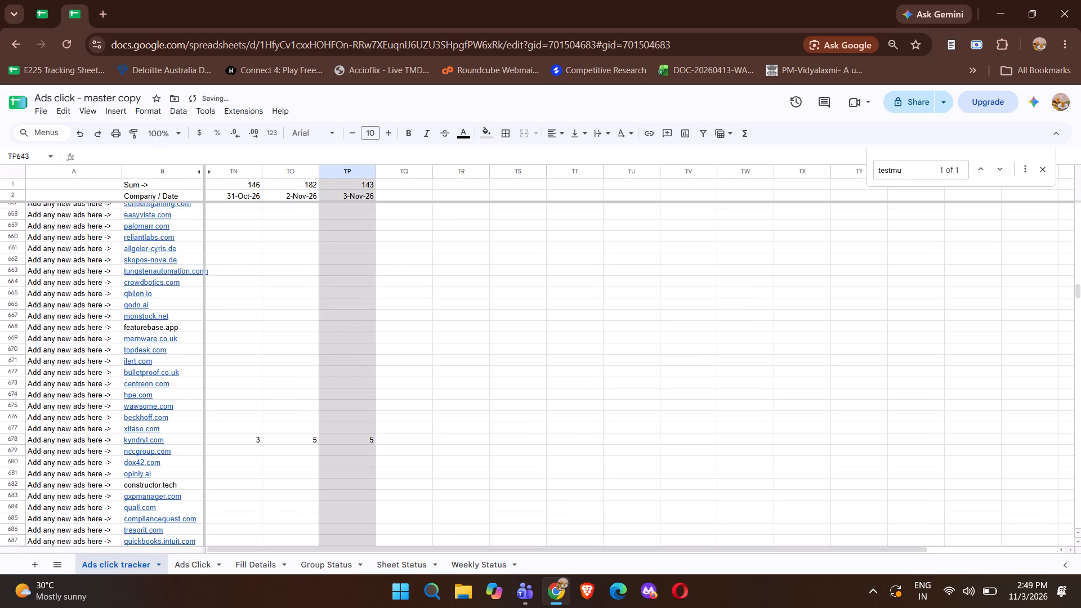
pyautogui.scroll(-5, 340, 299)
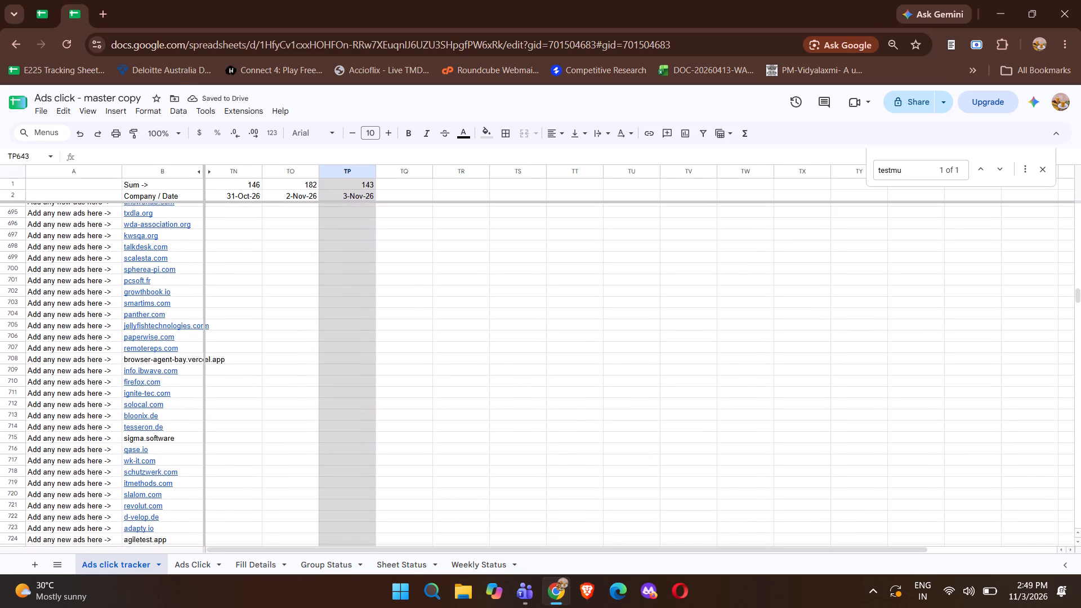
pyautogui.scroll(-6, 340, 299)
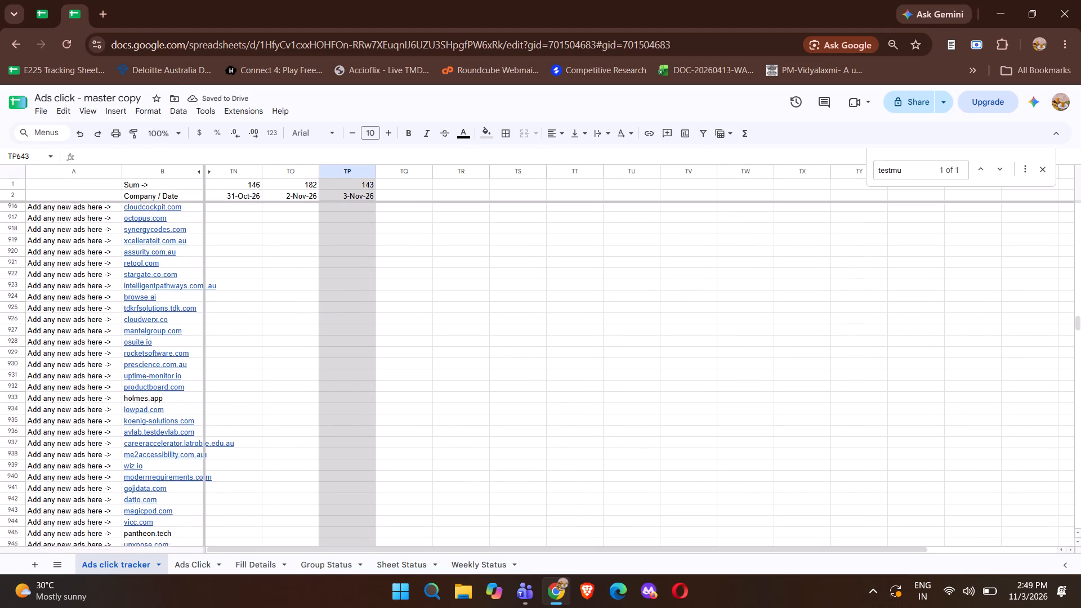
pyautogui.scroll(-3, 340, 299)
pyautogui.scroll(4, 340, 299)
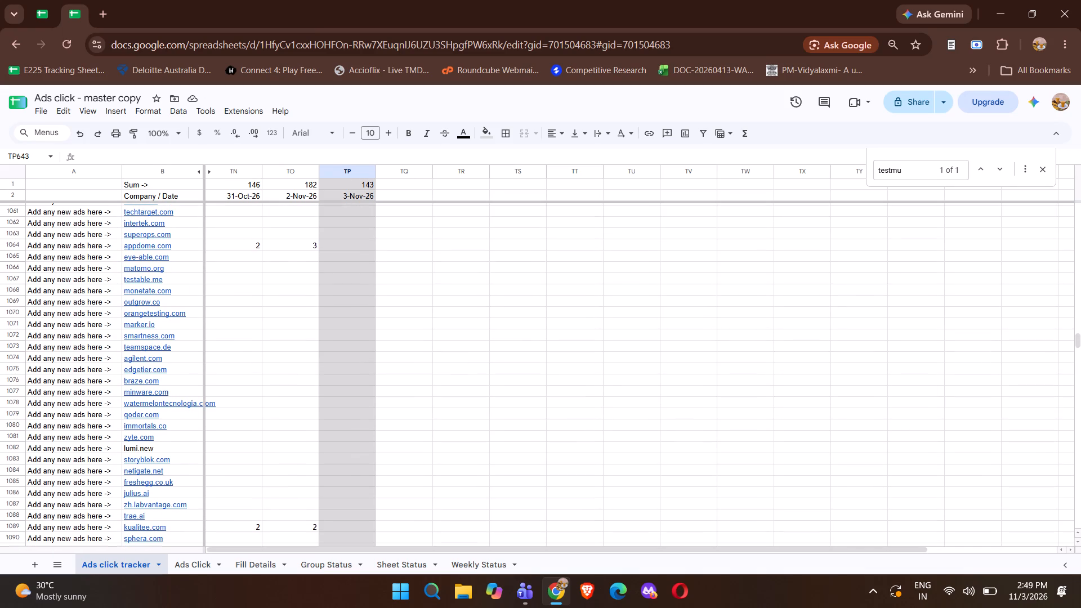
pyautogui.click(338, 248)
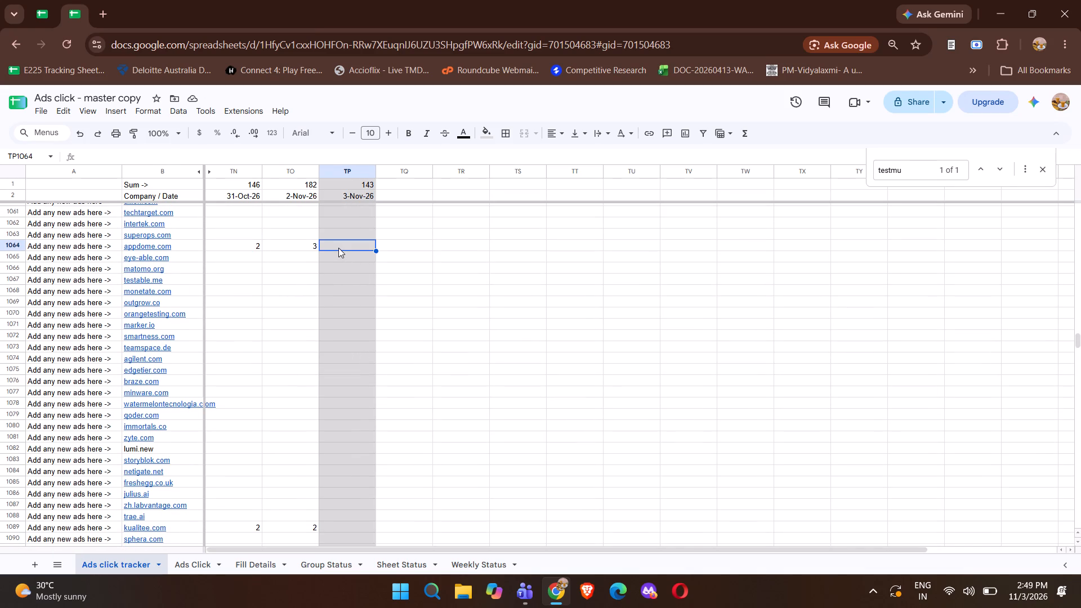
pyautogui.press('3')
pyautogui.press('Return')
# Enter 3-Nov-26 counts of 1 for kualitee.com and 2 for jamasoftware.com.
pyautogui.scroll(-2, 338, 248)
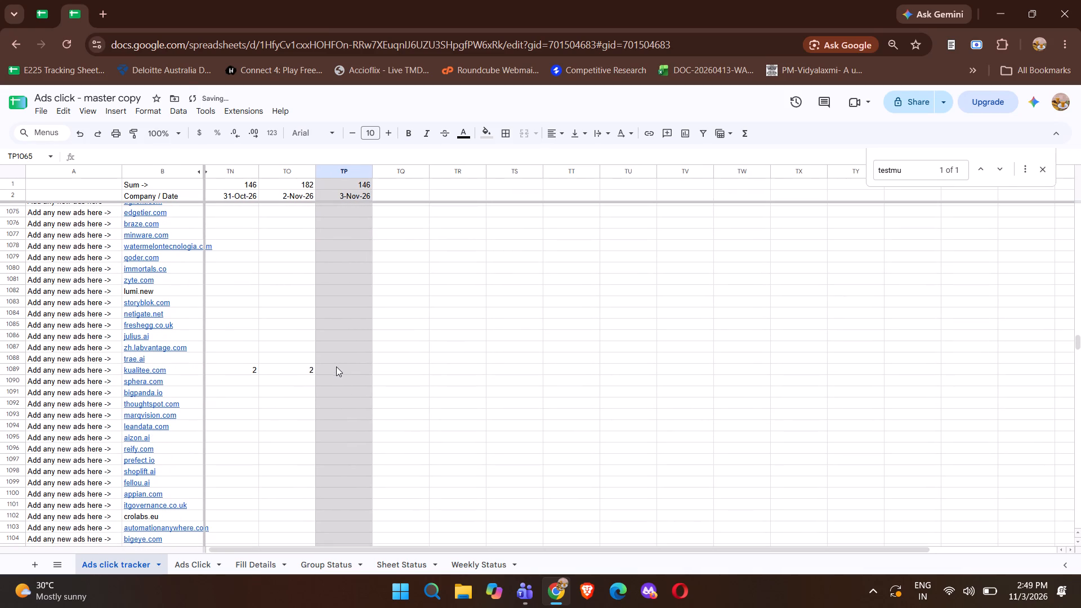
pyautogui.click(336, 365)
pyautogui.press('1')
pyautogui.press('Return')
pyautogui.scroll(-4, 336, 365)
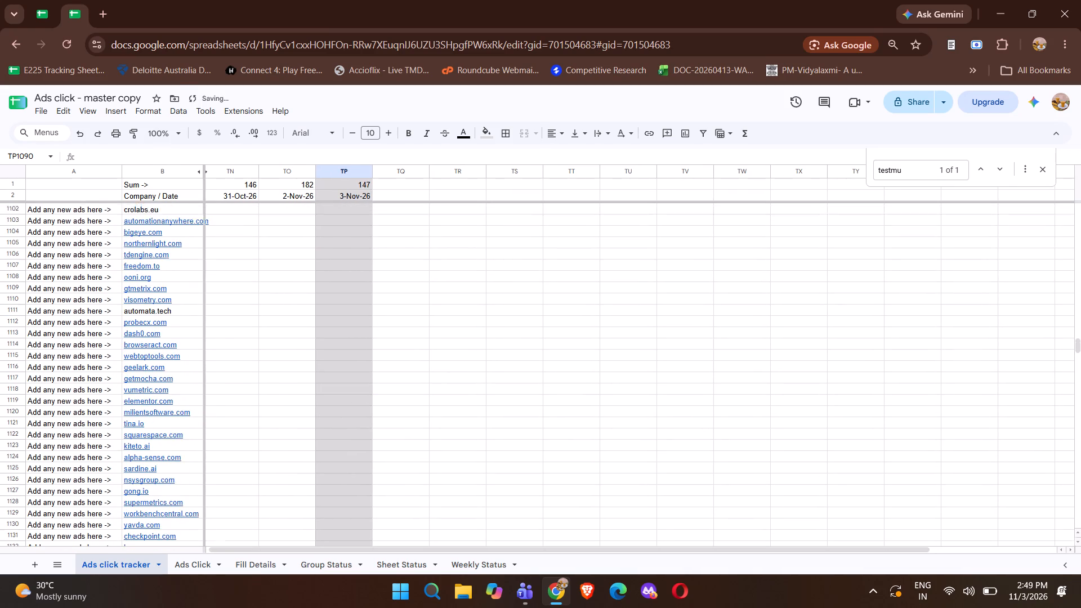
pyautogui.scroll(-1, 336, 365)
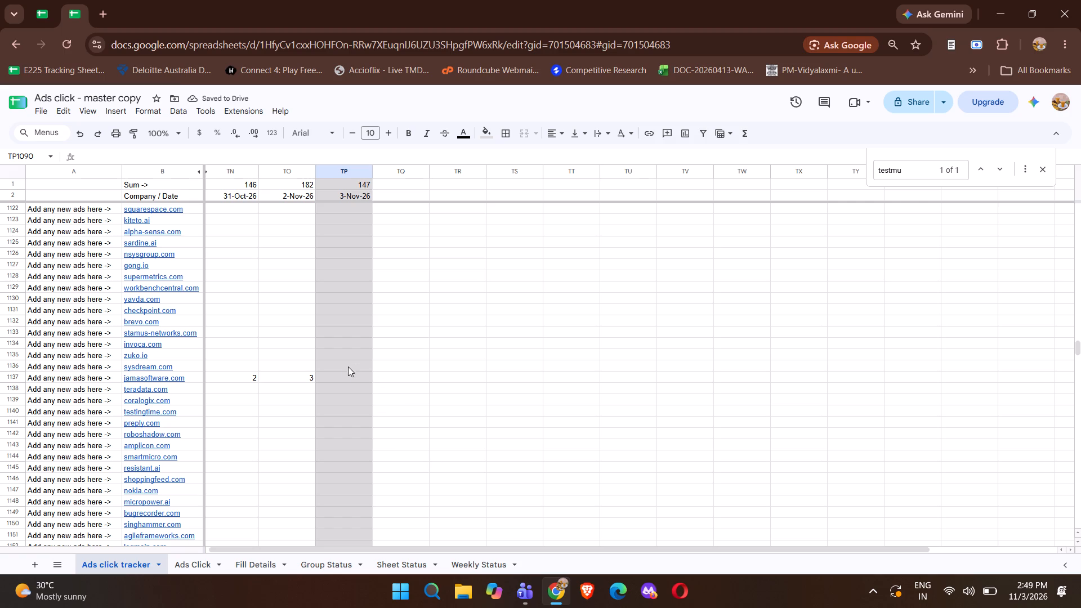
pyautogui.click(342, 374)
pyautogui.press('2')
pyautogui.press('Return')
# Set the 3-Nov-26 count of thunders.ai to 3.
pyautogui.scroll(-3, 342, 374)
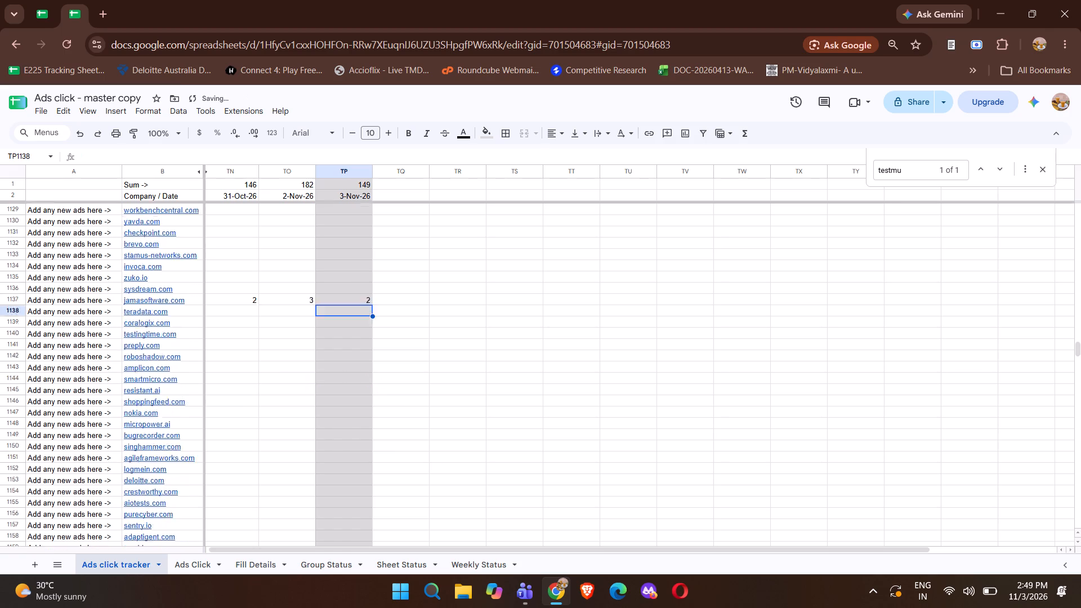
pyautogui.scroll(-4, 342, 374)
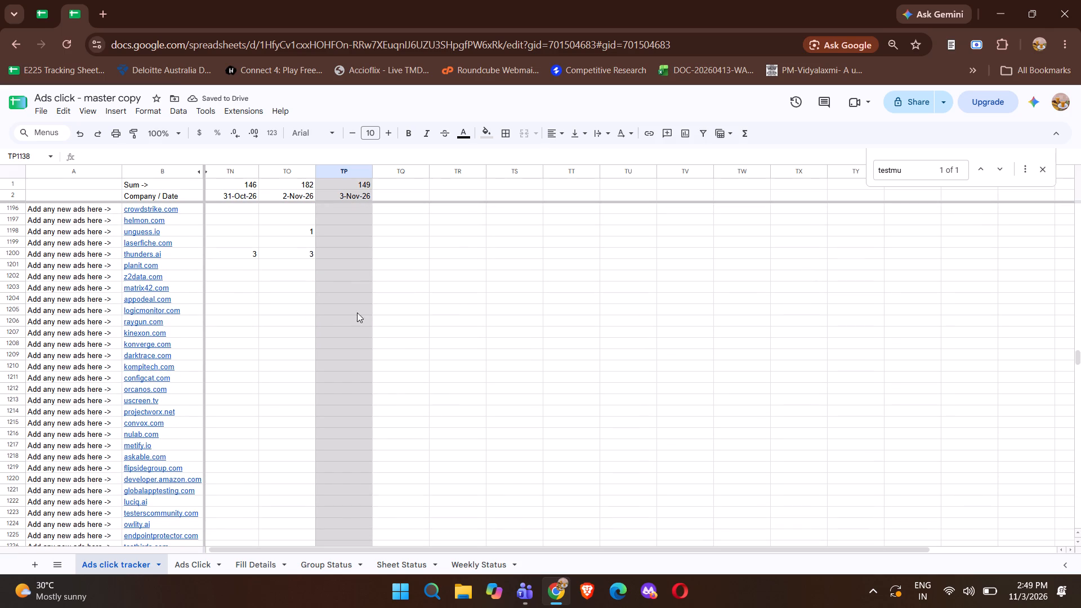
pyautogui.click(337, 257)
pyautogui.press('3')
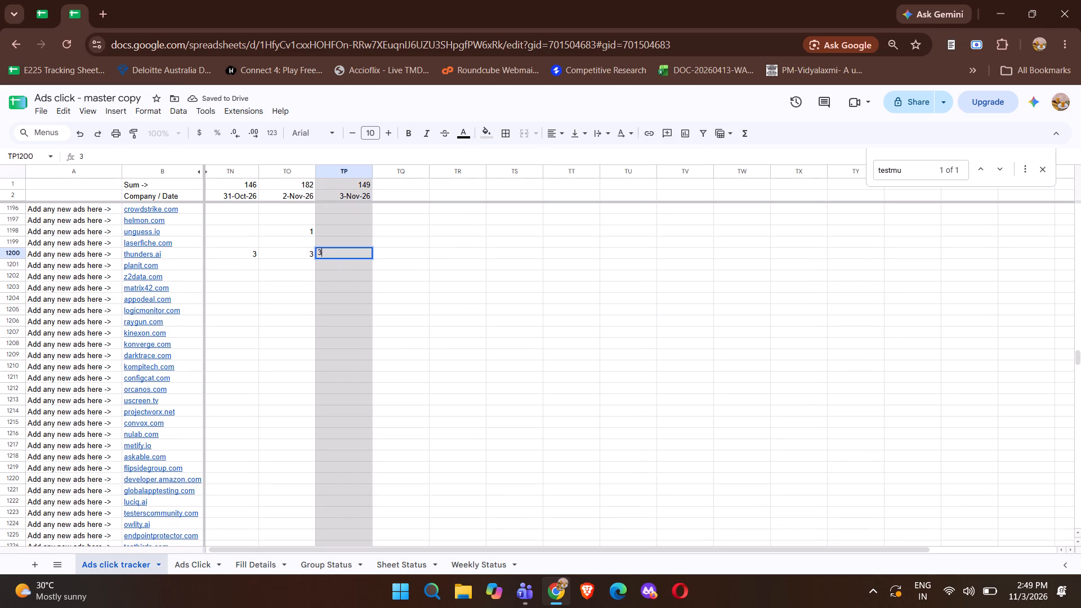
pyautogui.press('Return')
# Set the 3-Nov-26 count of chatgpt.com to 4.
pyautogui.scroll(-8, 337, 257)
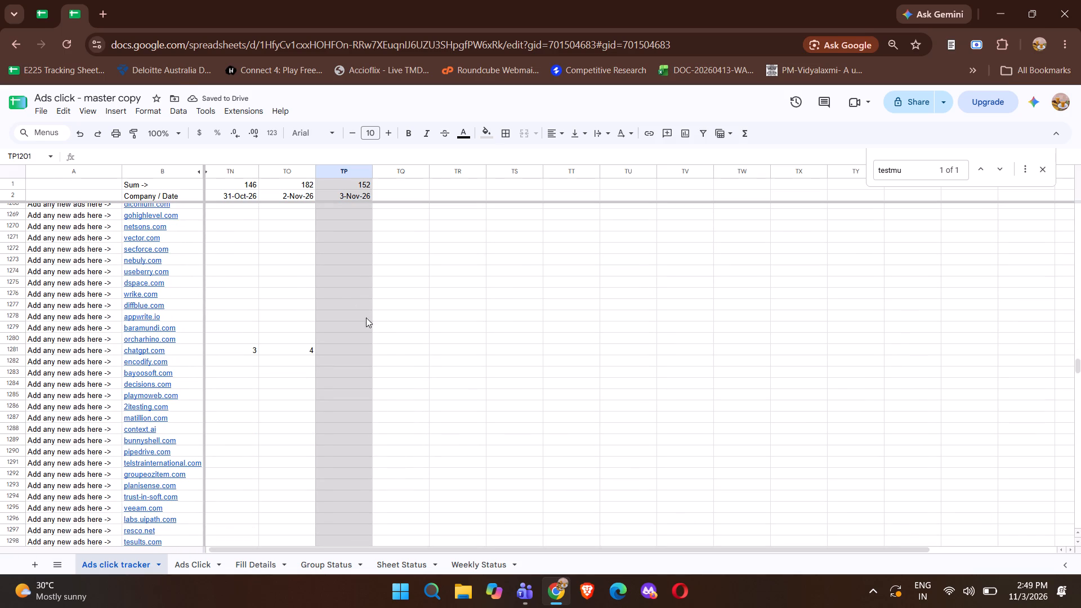
pyautogui.click(332, 350)
pyautogui.press('4')
pyautogui.press('Return')
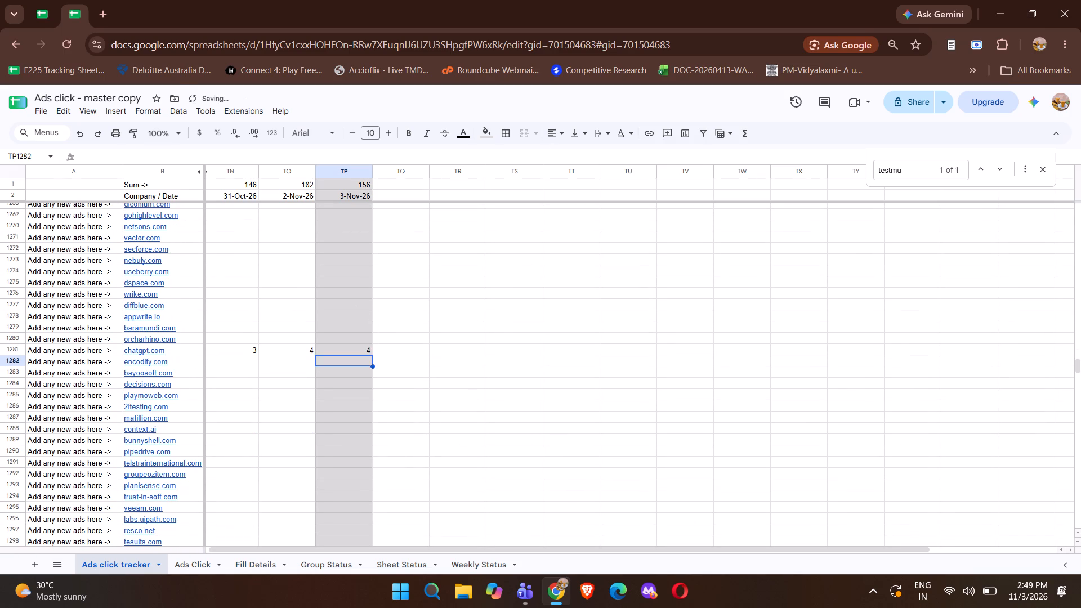
# Set the 3-Nov-26 count of neptune-software.com to 2.
pyautogui.scroll(-8, 332, 350)
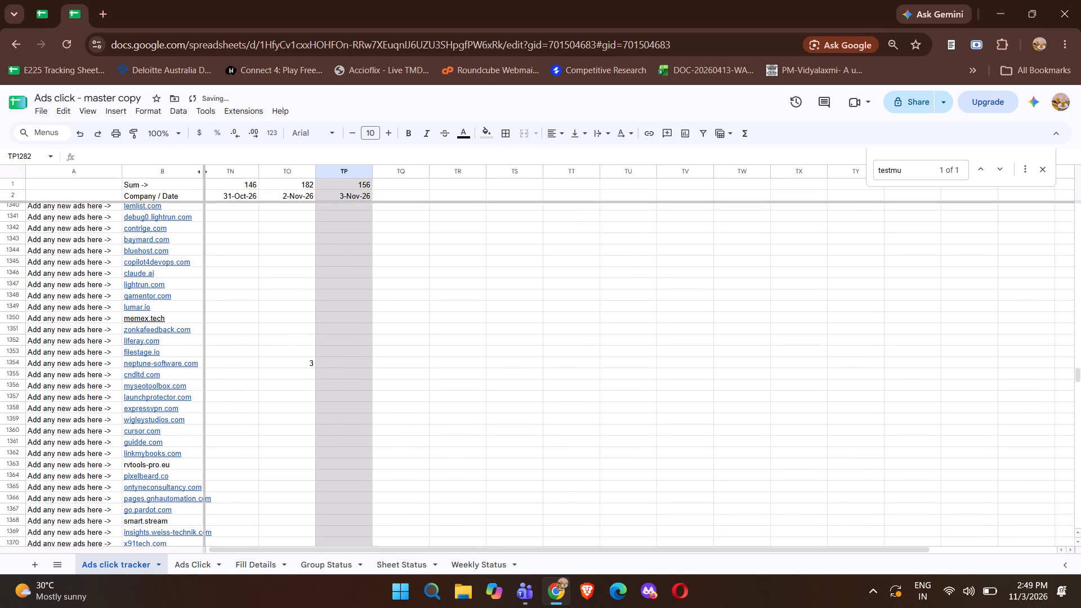
pyautogui.click(326, 354)
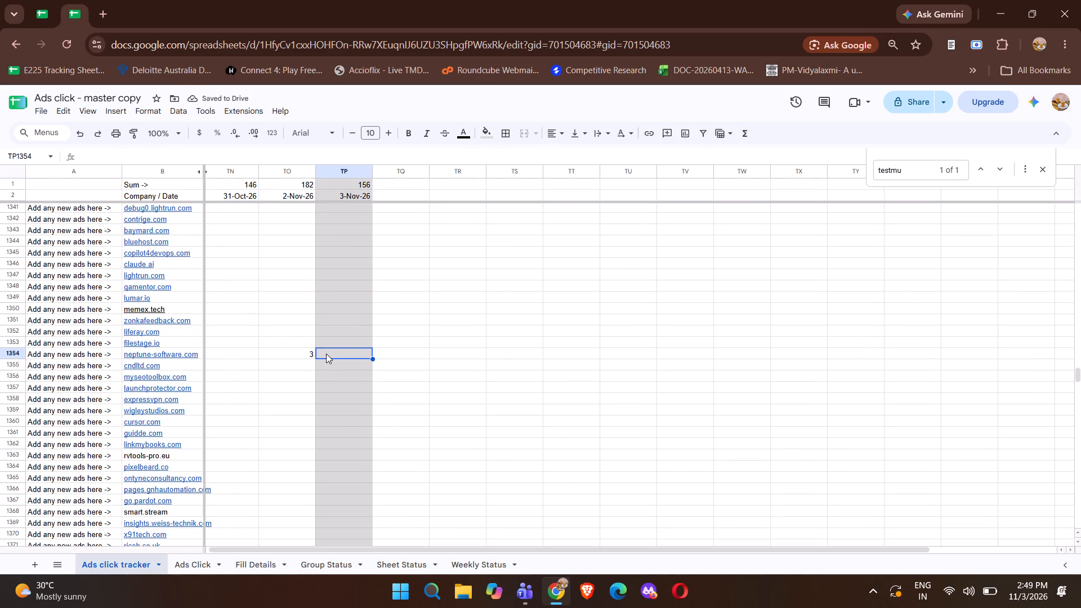
pyautogui.press('2')
pyautogui.press('Return')
# Set the 3-Nov-26 count of sensortower.com to 2.
pyautogui.scroll(-6, 326, 354)
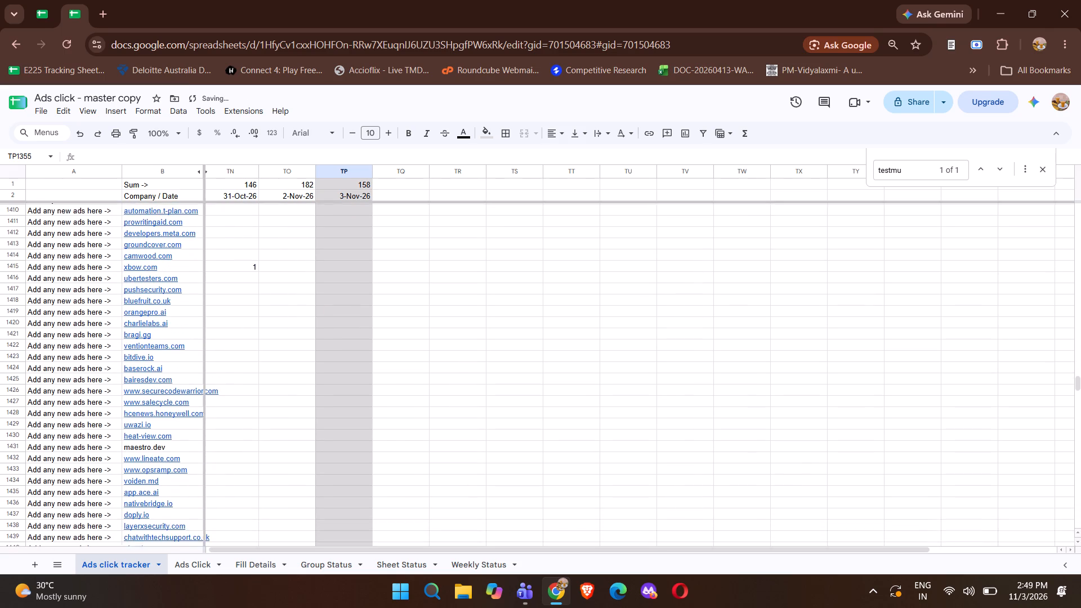
pyautogui.scroll(-5, 326, 354)
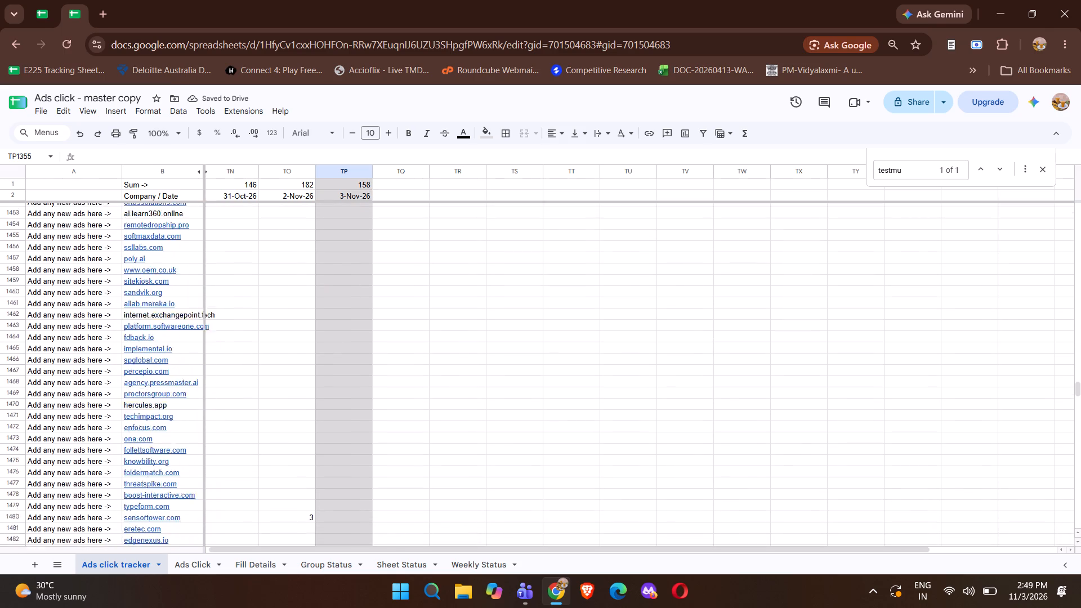
pyautogui.scroll(-2, 326, 354)
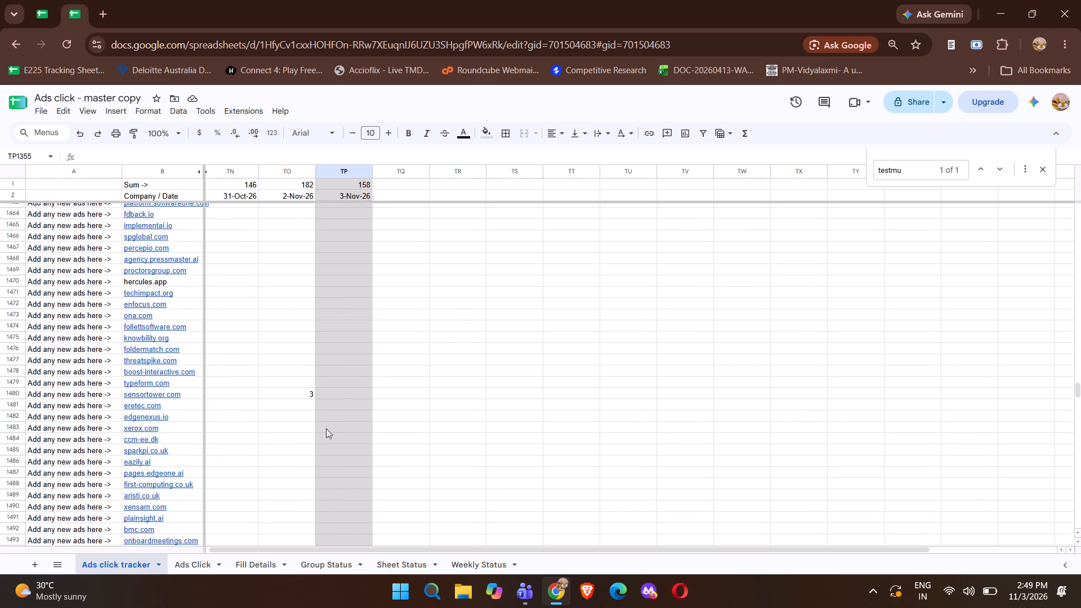
pyautogui.click(329, 391)
pyautogui.press('2')
pyautogui.press('Return')
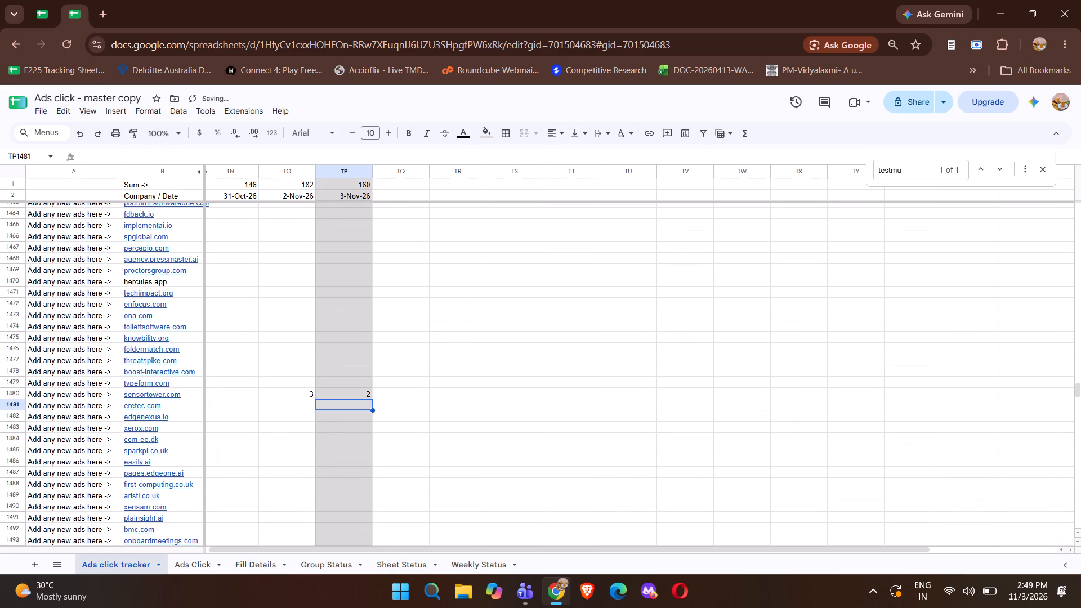
# Set the 3-Nov-26 count of appetize.io to 3.
pyautogui.scroll(-7, 329, 391)
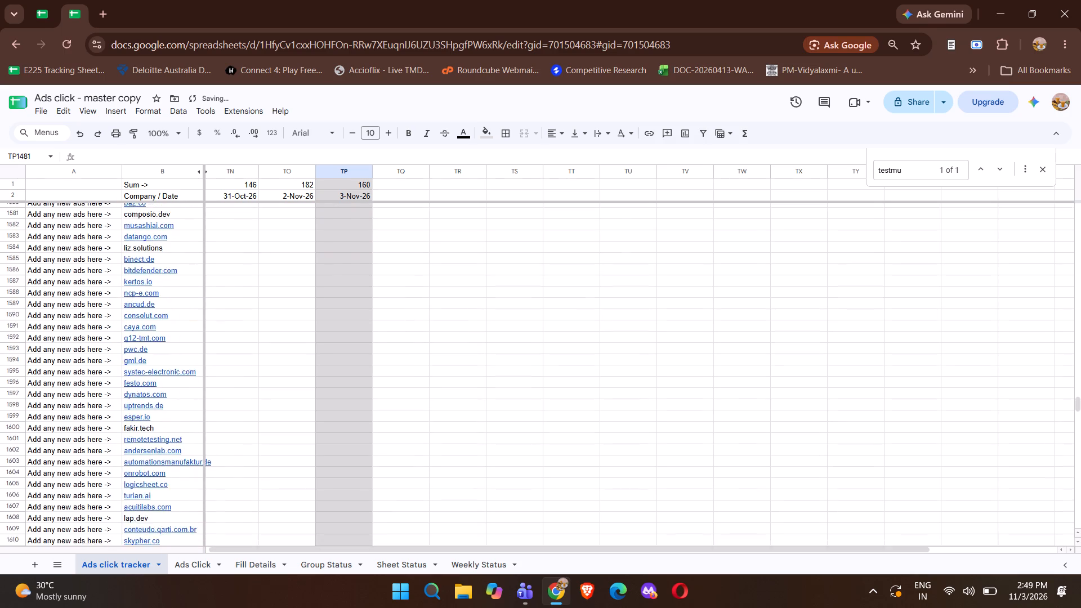
pyautogui.scroll(-3, 329, 391)
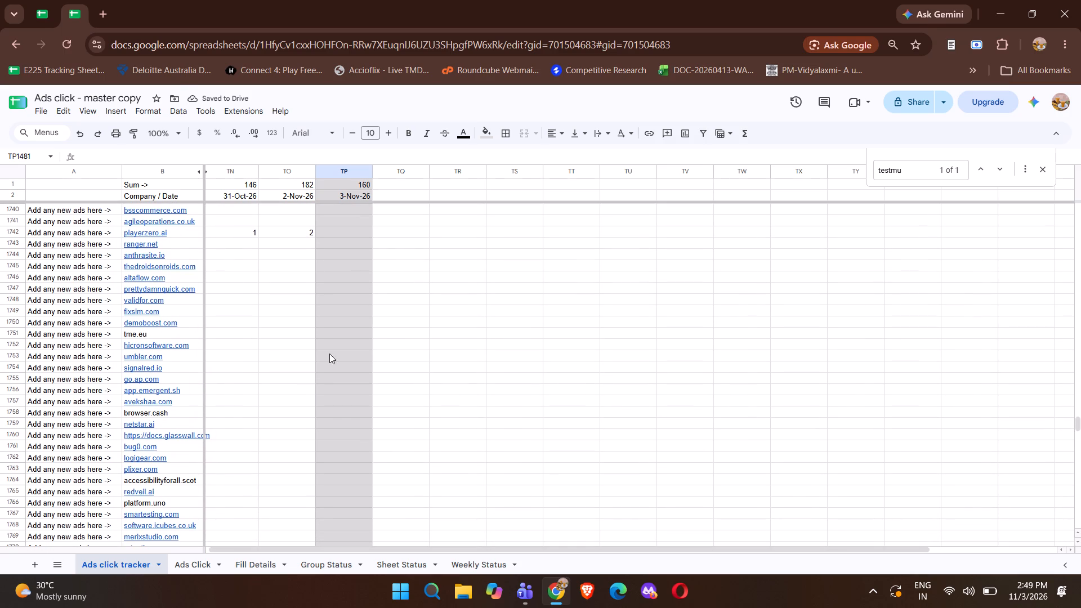
pyautogui.scroll(-3, 333, 235)
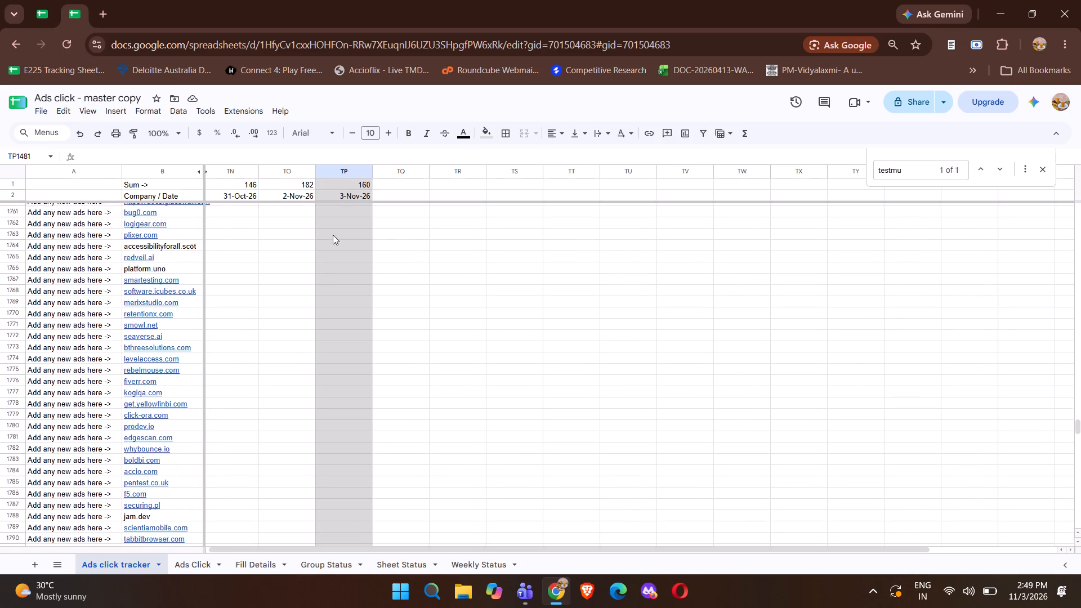
pyautogui.scroll(-8, 333, 235)
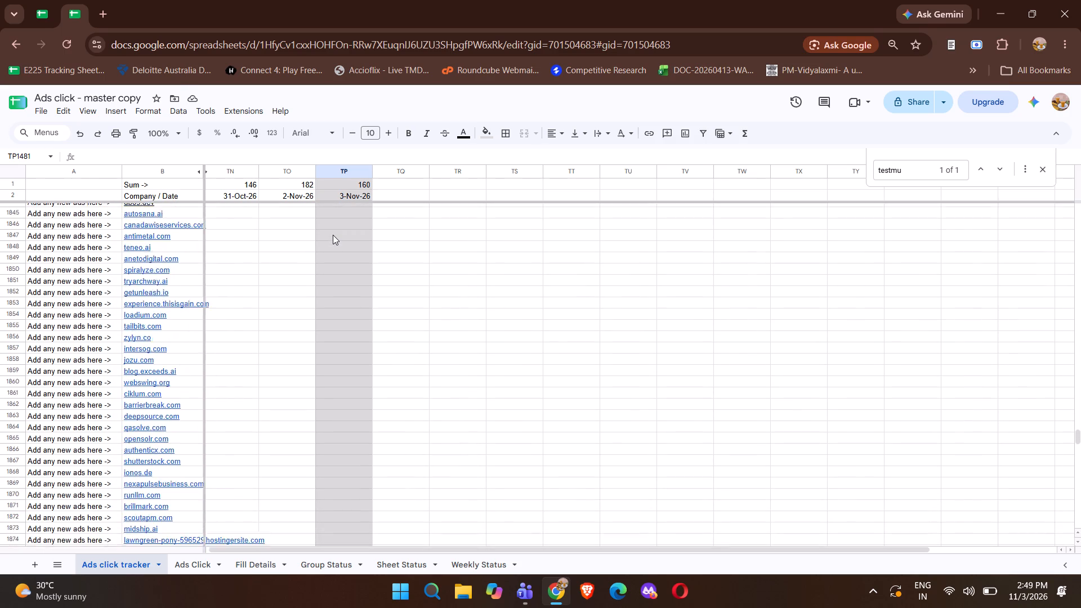
pyautogui.scroll(-1, 333, 235)
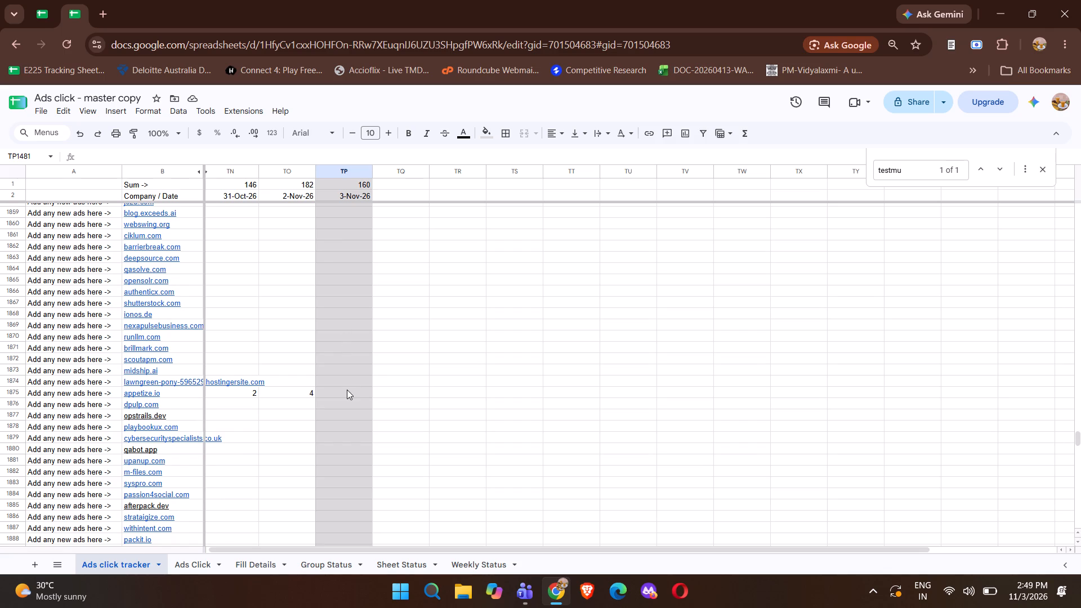
pyautogui.click(347, 390)
pyautogui.press('3')
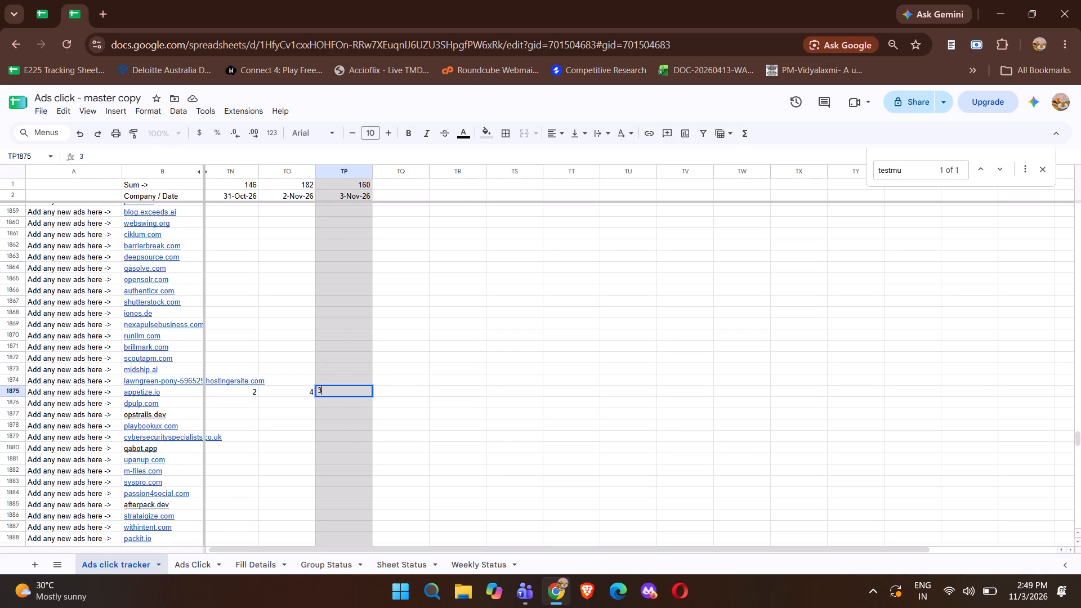
pyautogui.press('Return')
# Set the 3-Nov-26 count of appdrawn.com to 2.
pyautogui.scroll(-7, 347, 390)
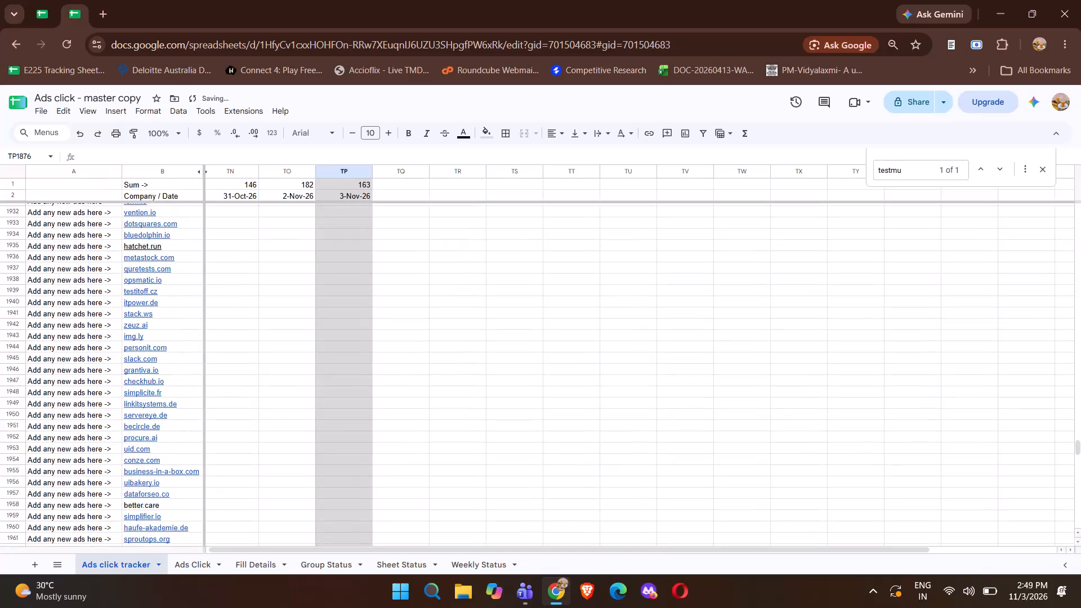
pyautogui.scroll(-6, 347, 390)
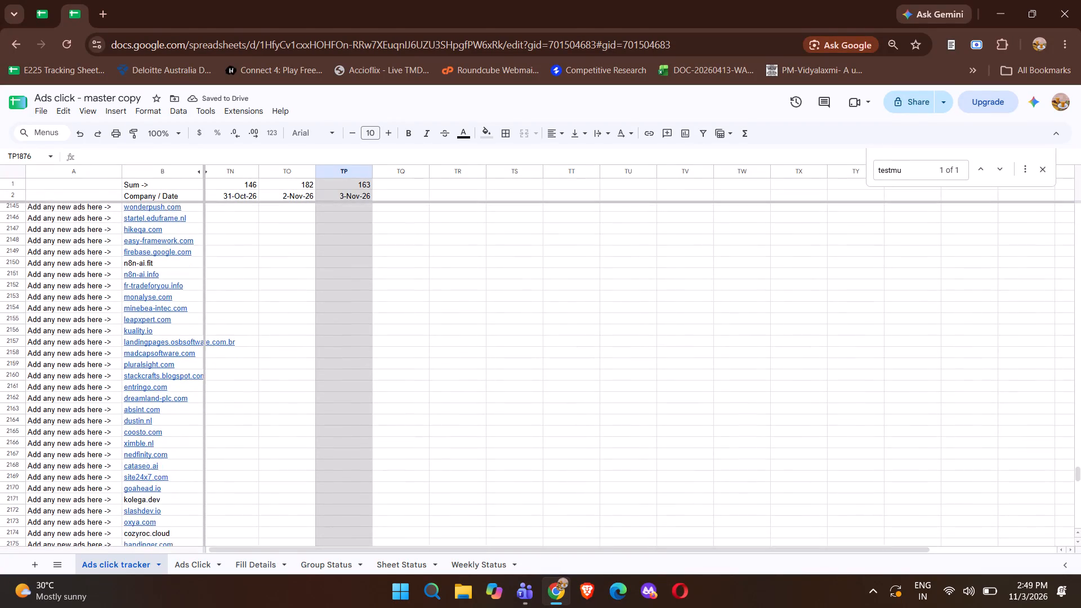
pyautogui.scroll(-6, 347, 390)
pyautogui.scroll(4, 347, 390)
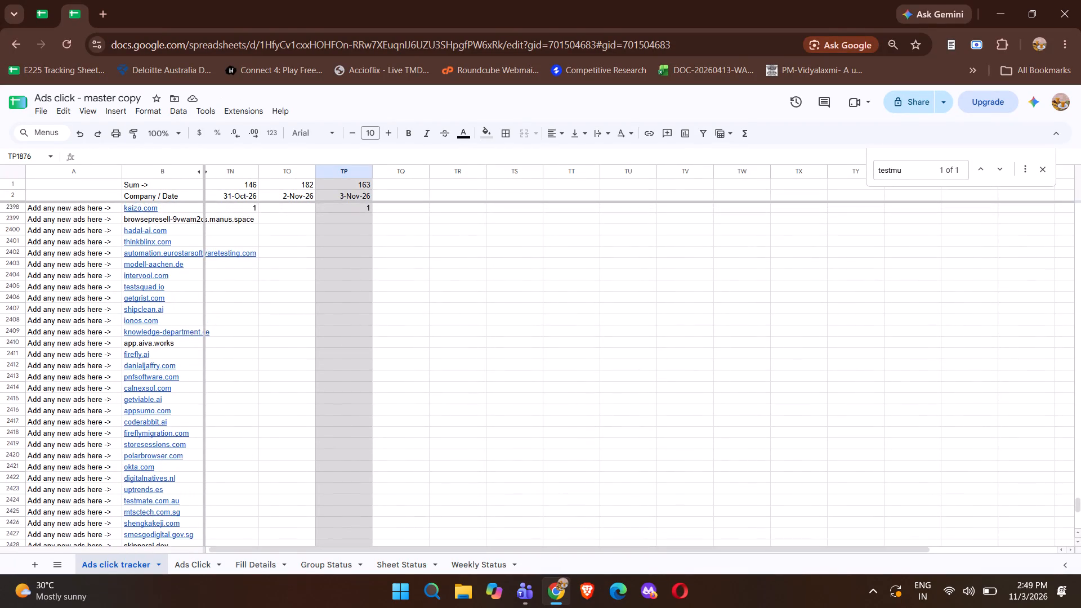
pyautogui.scroll(2, 347, 390)
pyautogui.scroll(-4, 347, 390)
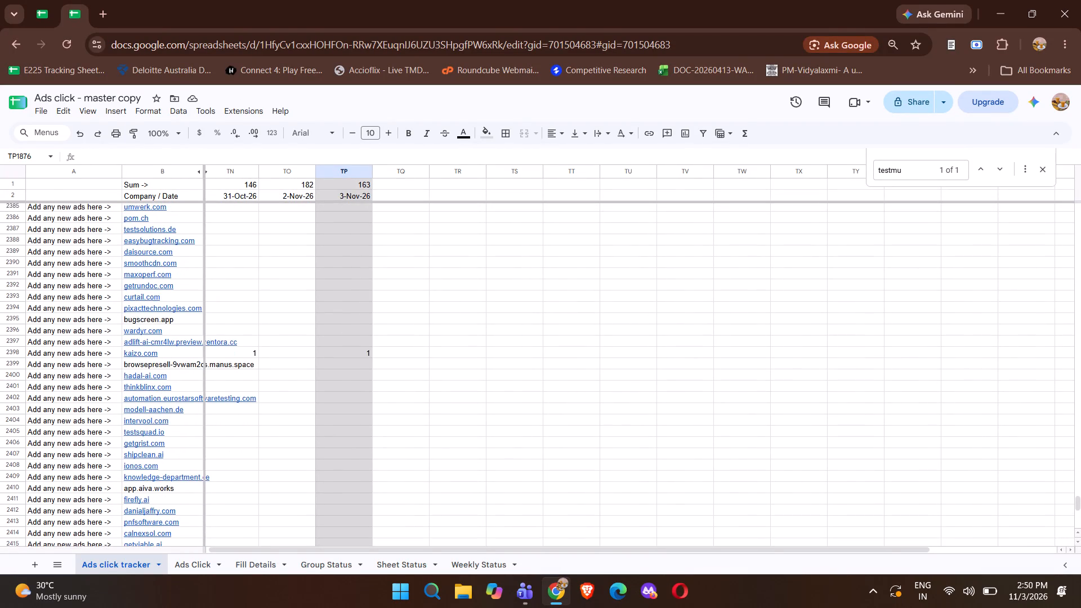
pyautogui.scroll(-9, 347, 390)
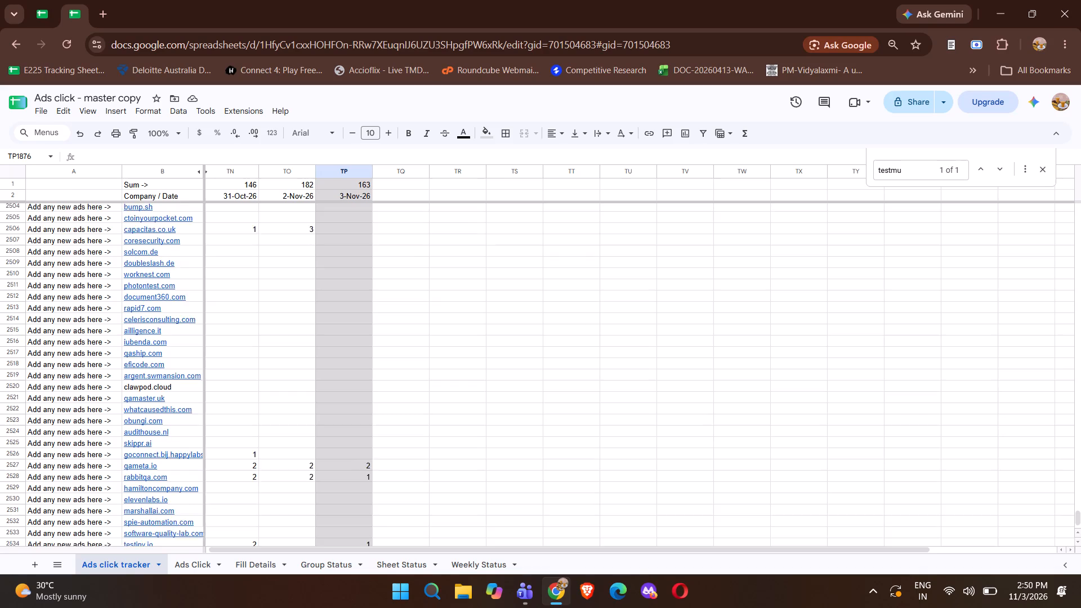
pyautogui.scroll(2, 347, 390)
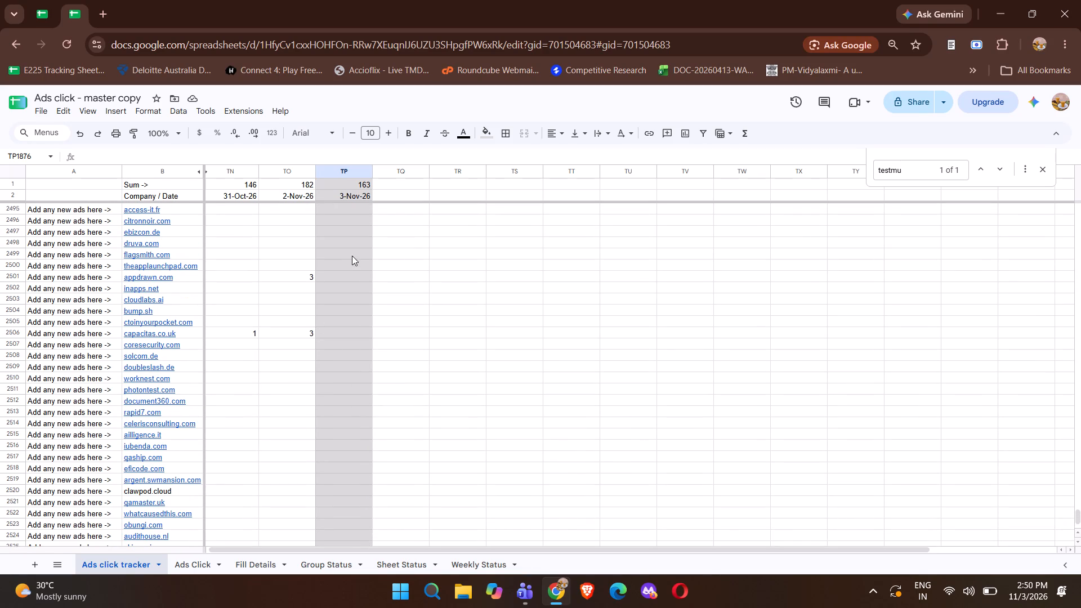
pyautogui.click(332, 278)
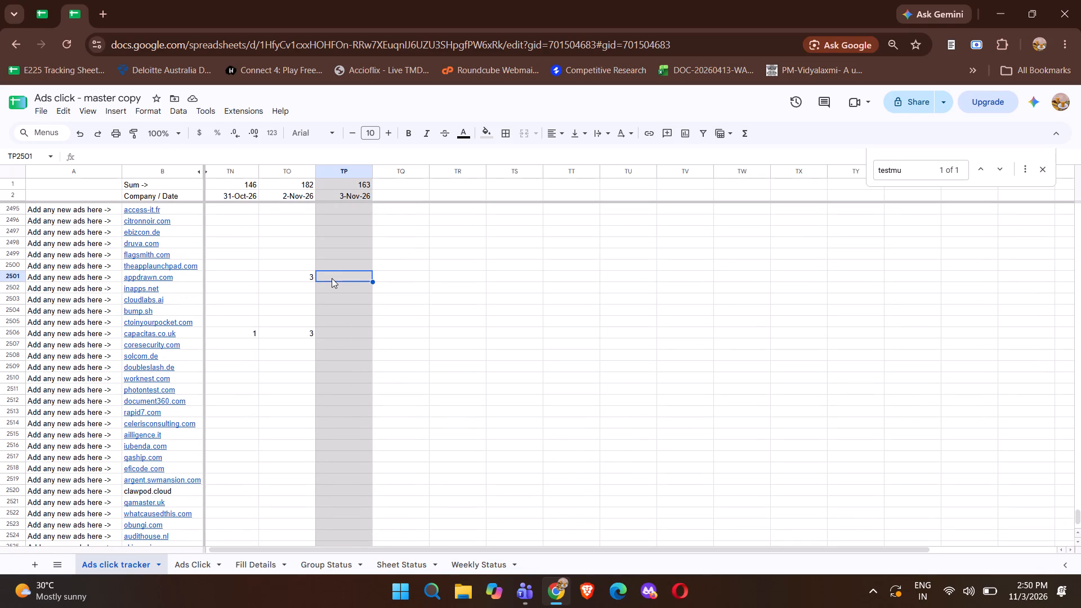
pyautogui.press('2')
pyautogui.press('Return')
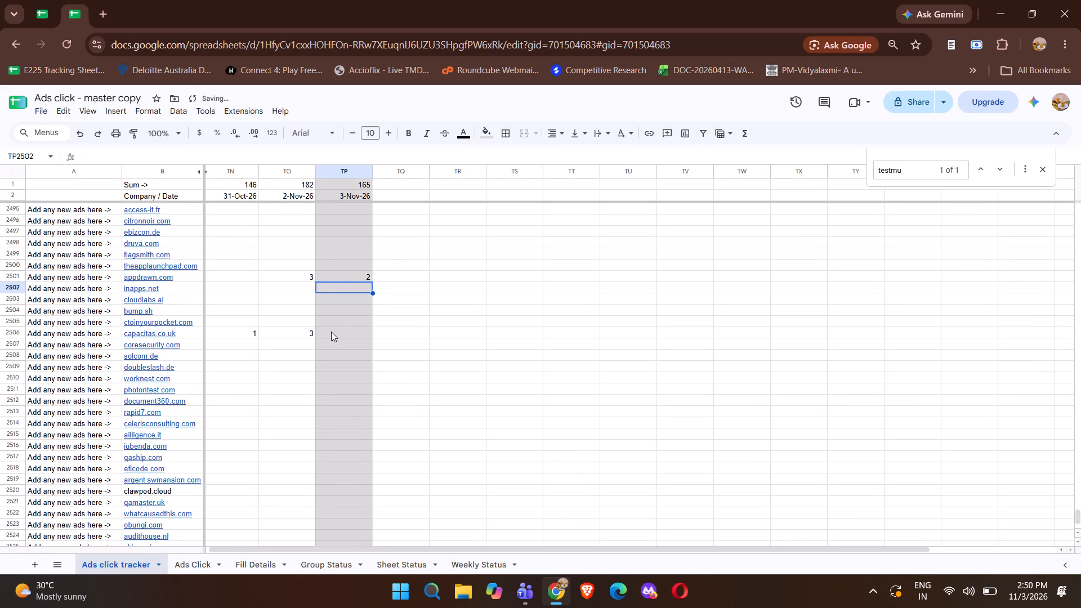
# Set the 3-Nov-26 count of capacitas.co.uk to 1.
pyautogui.click(331, 332)
pyautogui.press('3')
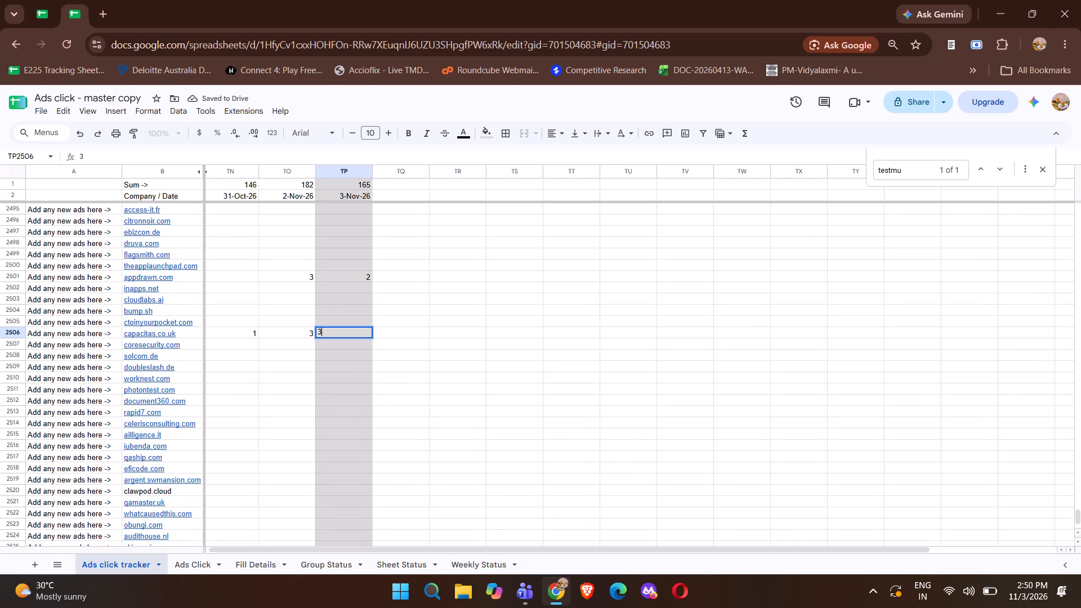
pyautogui.press('BackSpace')
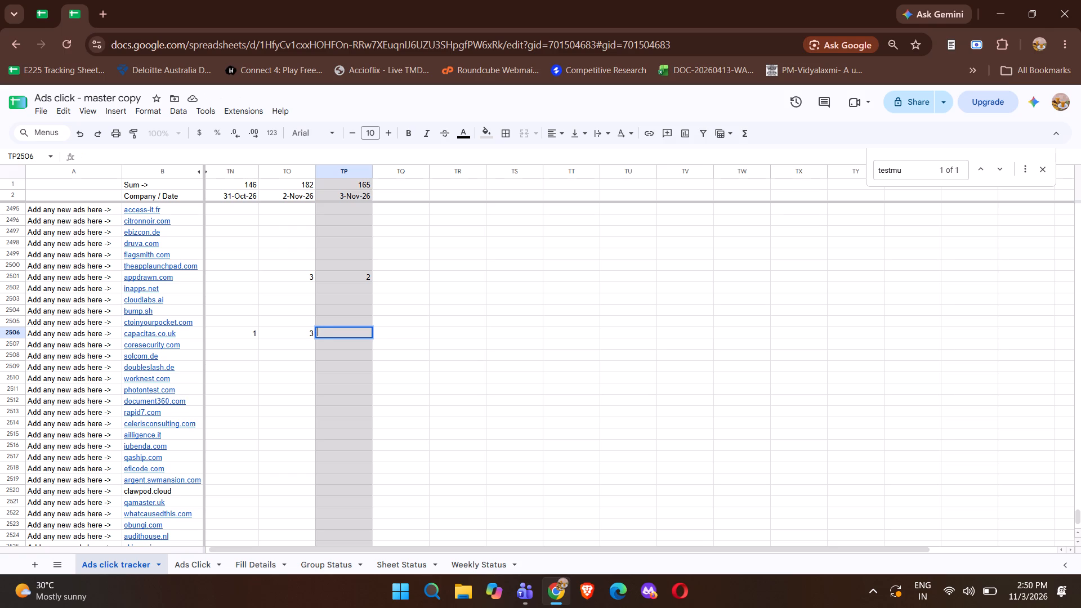
pyautogui.press('1')
pyautogui.press('Return')
# Set the 3-Nov-26 count of accelq.com to 2.
pyautogui.scroll(-3, 331, 332)
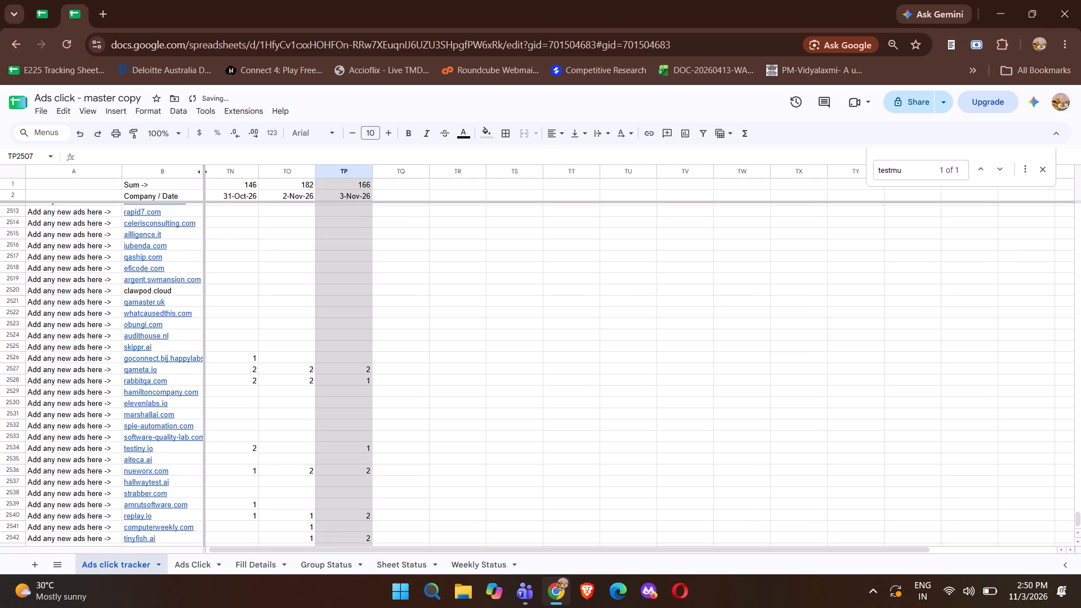
pyautogui.scroll(-2, 331, 332)
pyautogui.scroll(4, 331, 332)
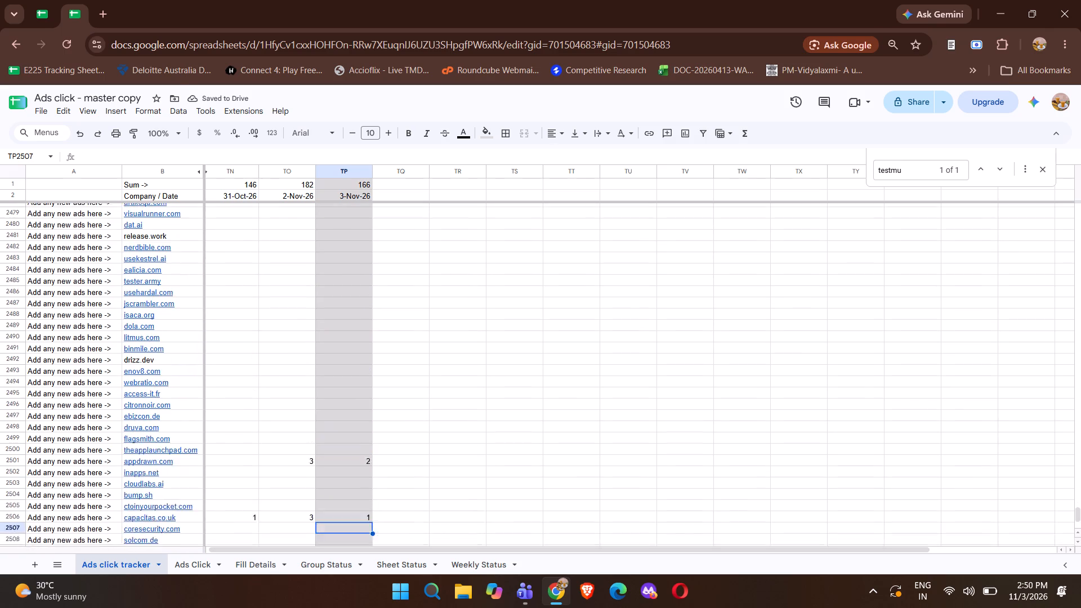
pyautogui.scroll(10, 331, 332)
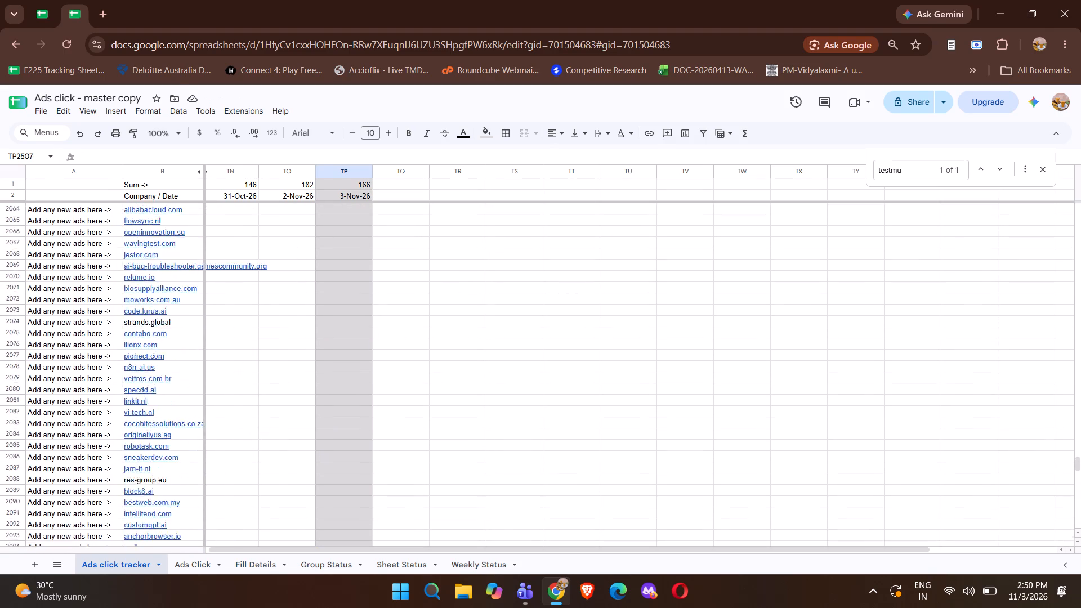
pyautogui.scroll(11, 331, 332)
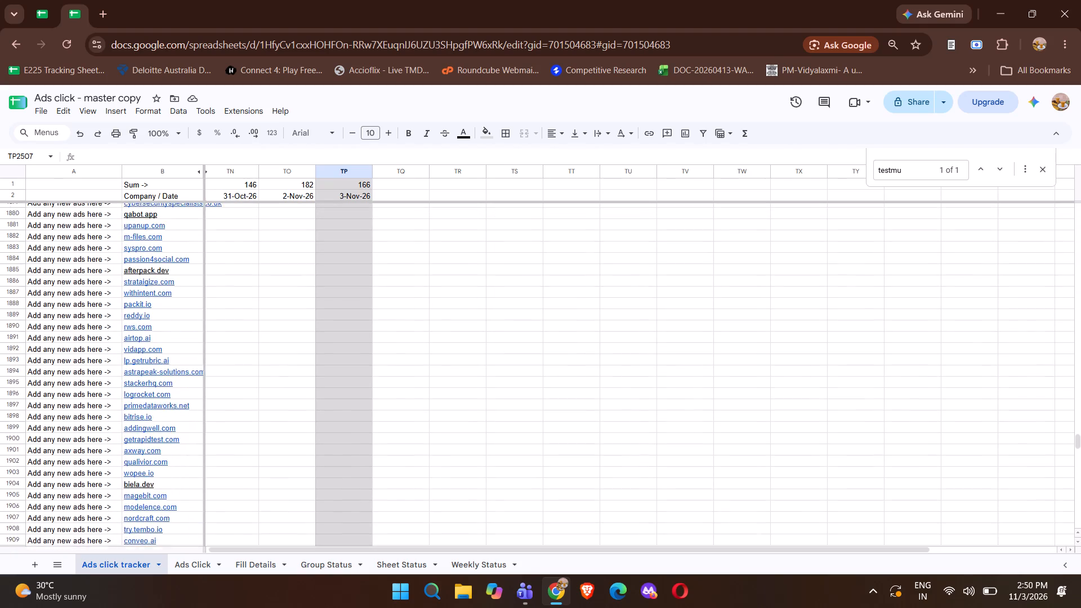
pyautogui.scroll(8, 331, 332)
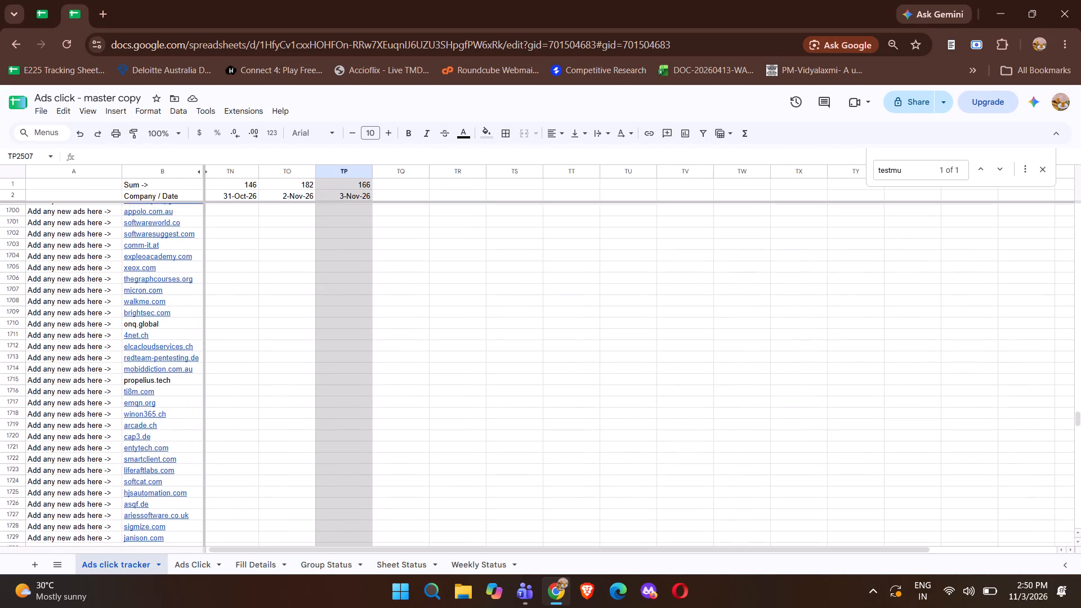
pyautogui.scroll(12, 331, 332)
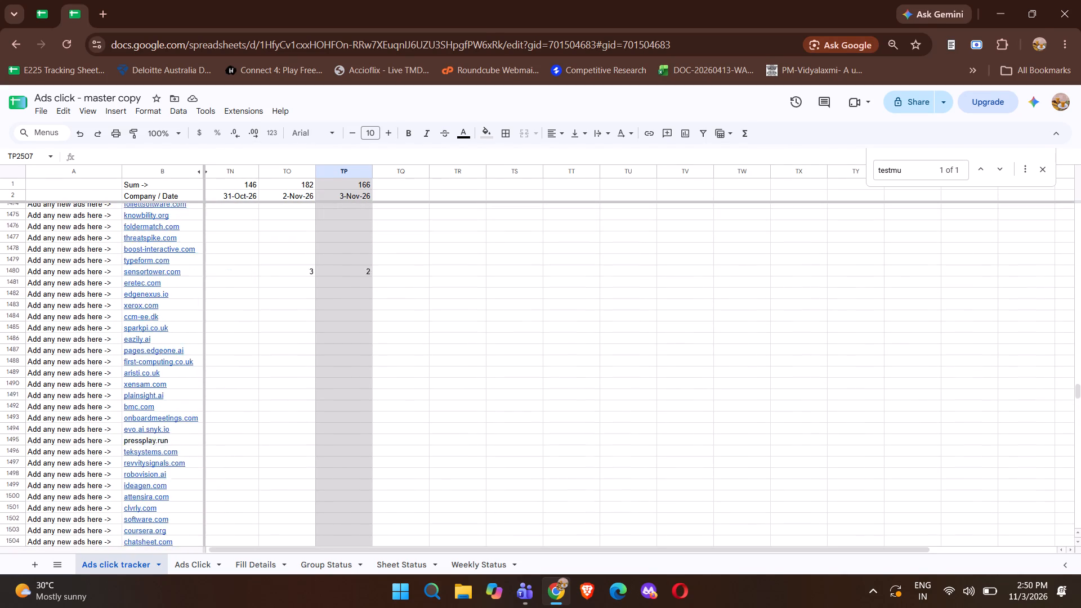
pyautogui.scroll(8, 331, 332)
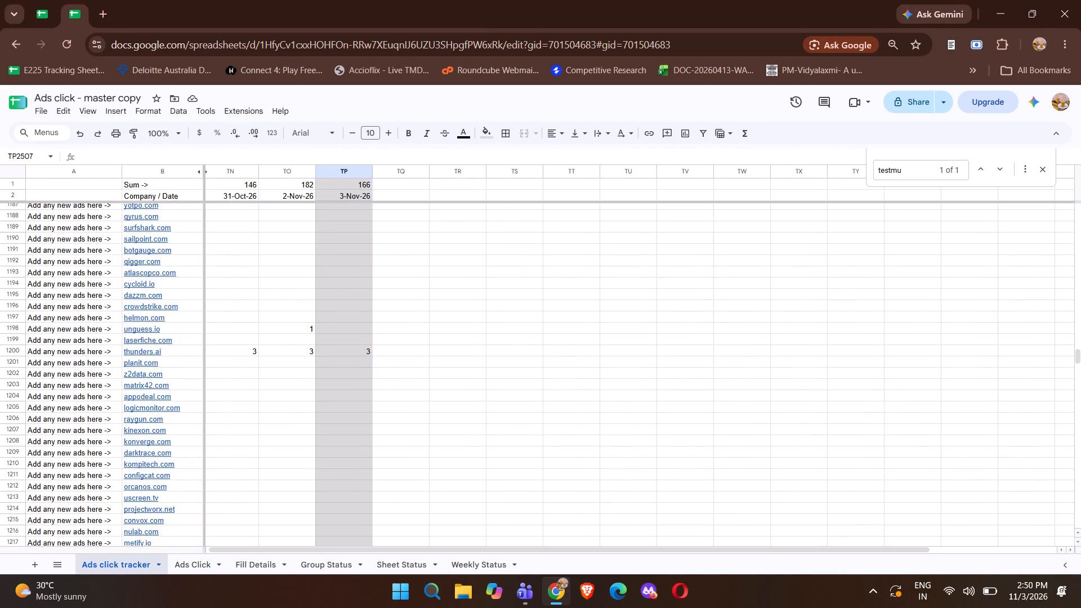
pyautogui.scroll(7, 331, 332)
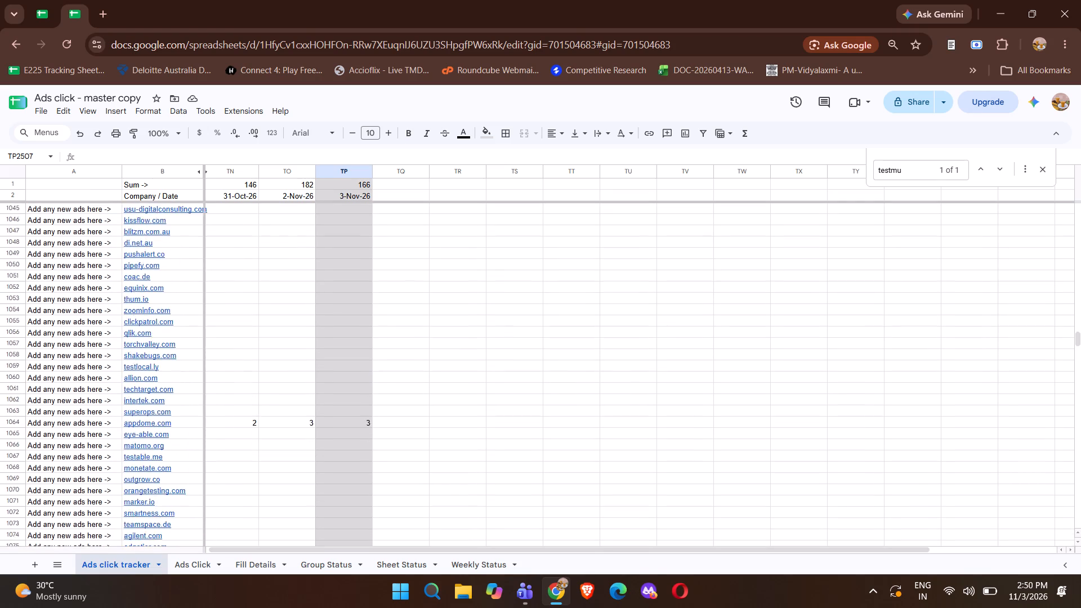
pyautogui.scroll(2, 331, 332)
pyautogui.scroll(2, 329, 268)
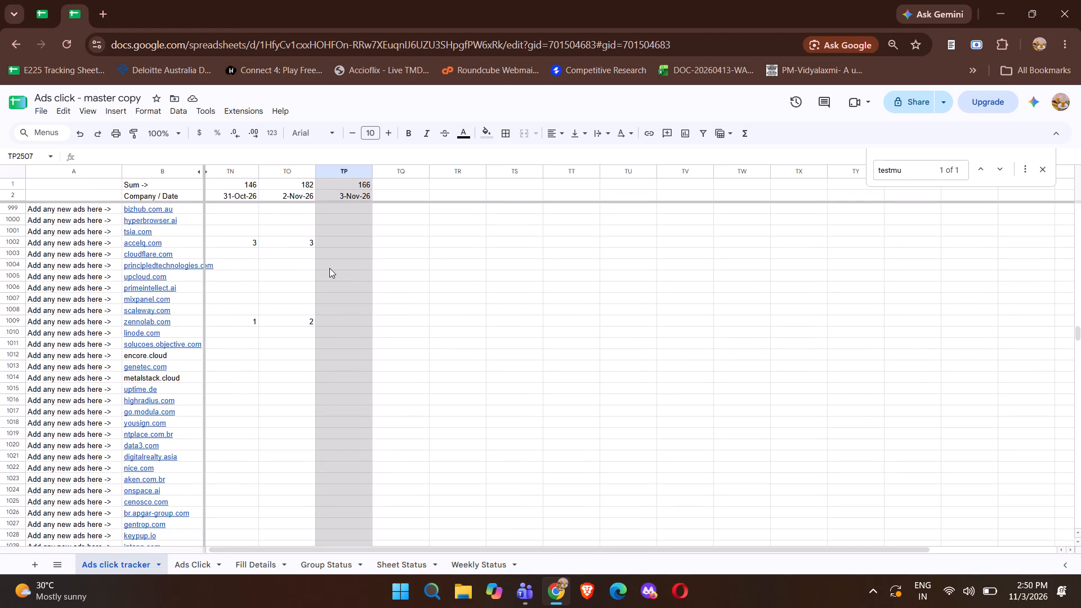
pyautogui.scroll(1, 329, 268)
pyautogui.click(326, 246)
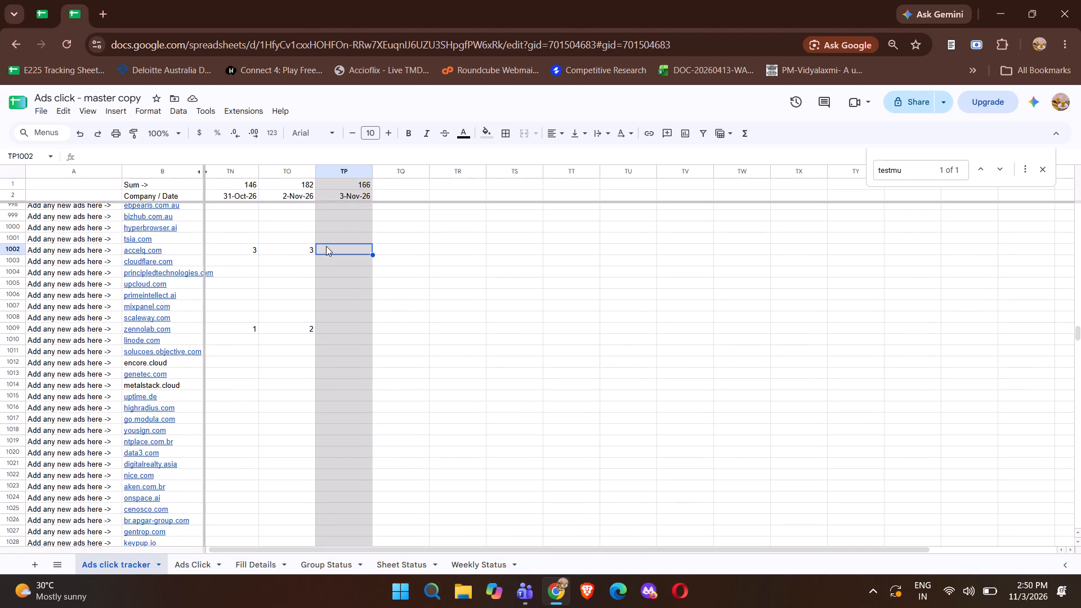
pyautogui.press('2')
pyautogui.press('Return')
# Set the 3-Nov-26 count of zennolab.com to 3.
pyautogui.click(329, 334)
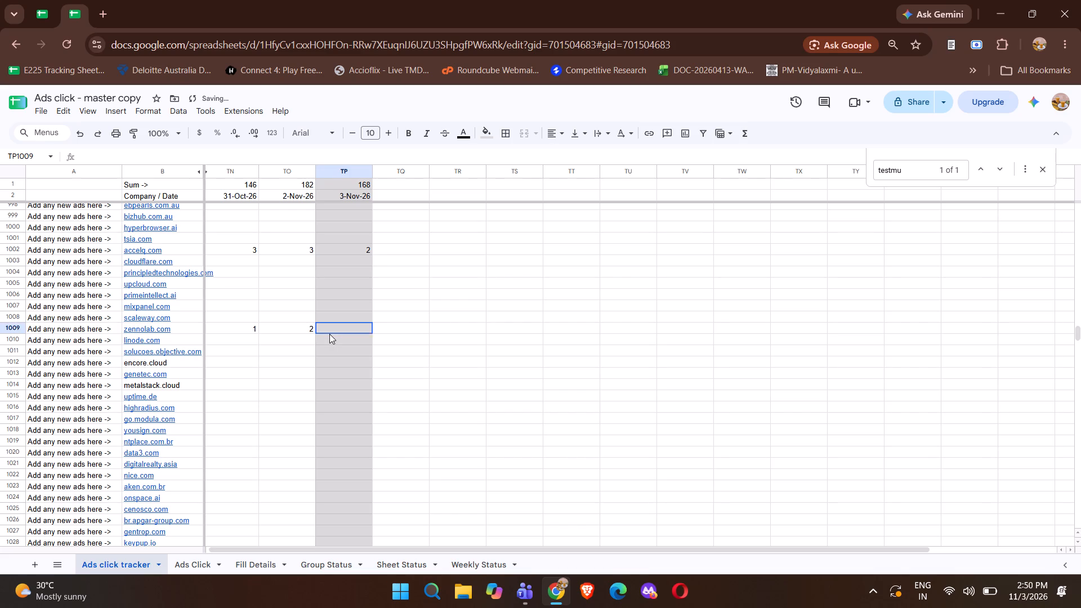
pyautogui.press('3')
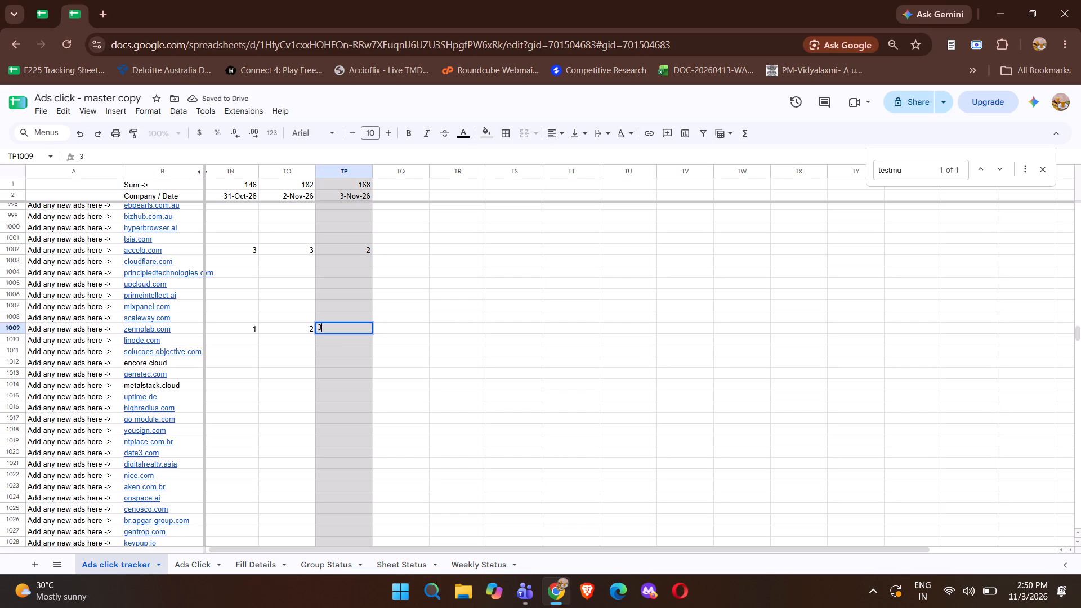
pyautogui.press('Return')
# Set the 3-Nov-26 count of callstack.com to 2 in the Ads click tracker sheet.
pyautogui.scroll(6, 329, 334)
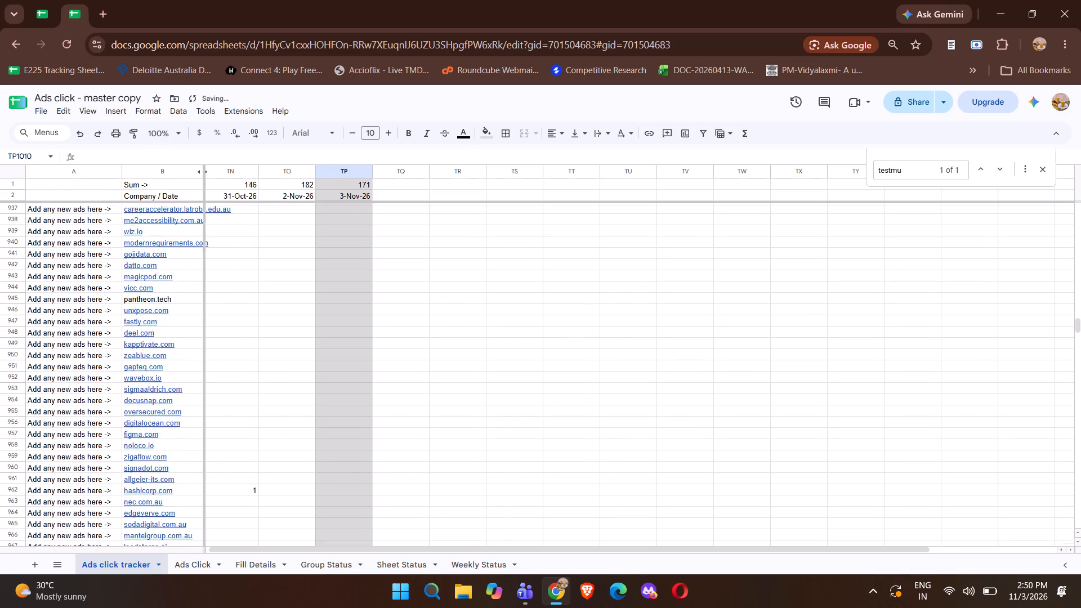
pyautogui.scroll(9, 329, 334)
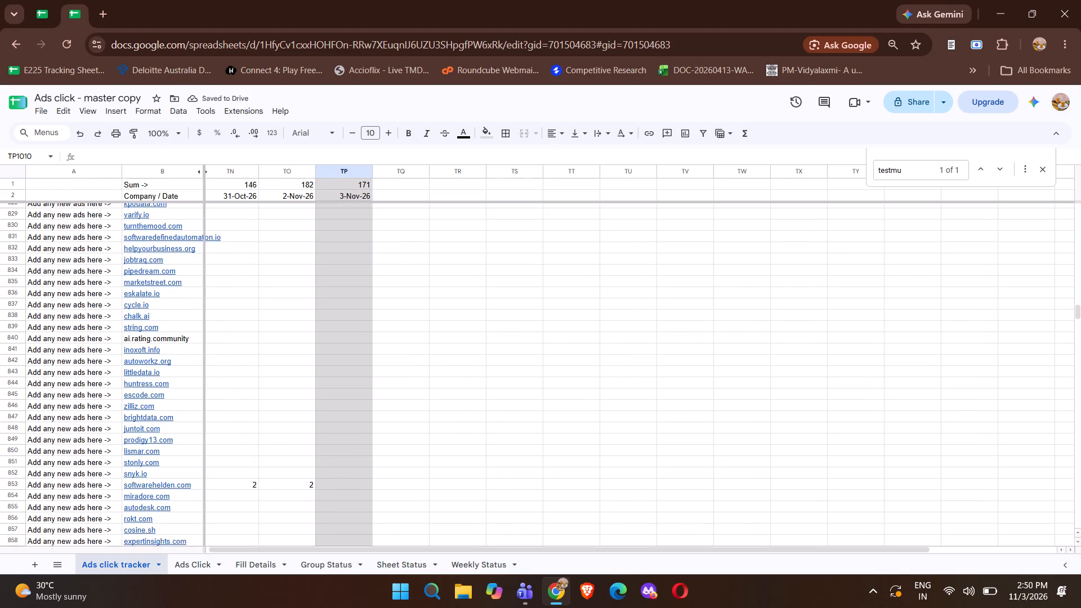
pyautogui.scroll(10, 329, 334)
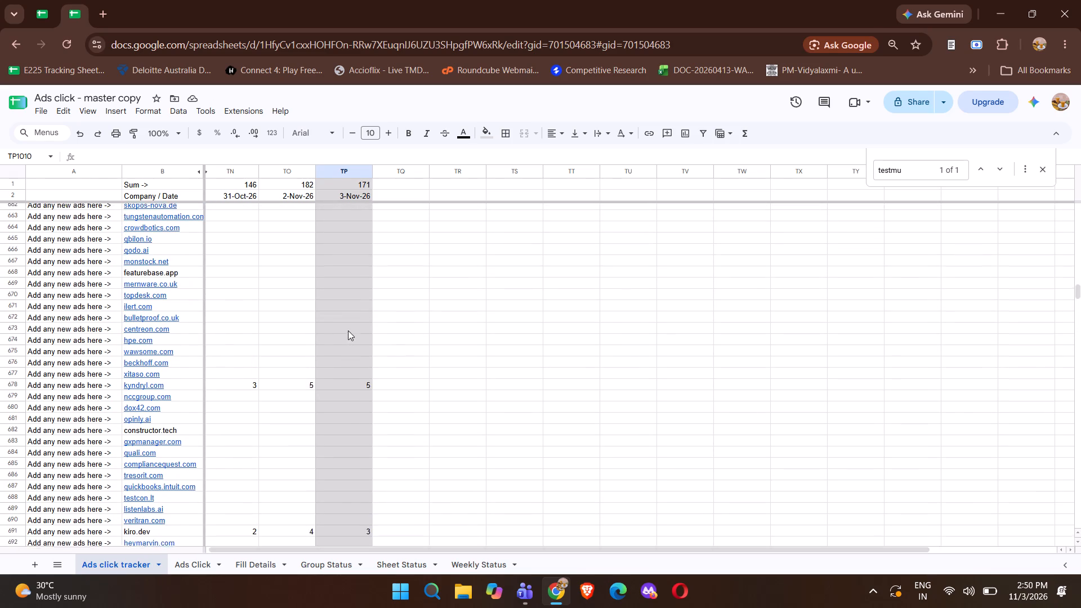
pyautogui.scroll(6, 348, 330)
pyautogui.scroll(-3, 348, 328)
pyautogui.scroll(4, 348, 328)
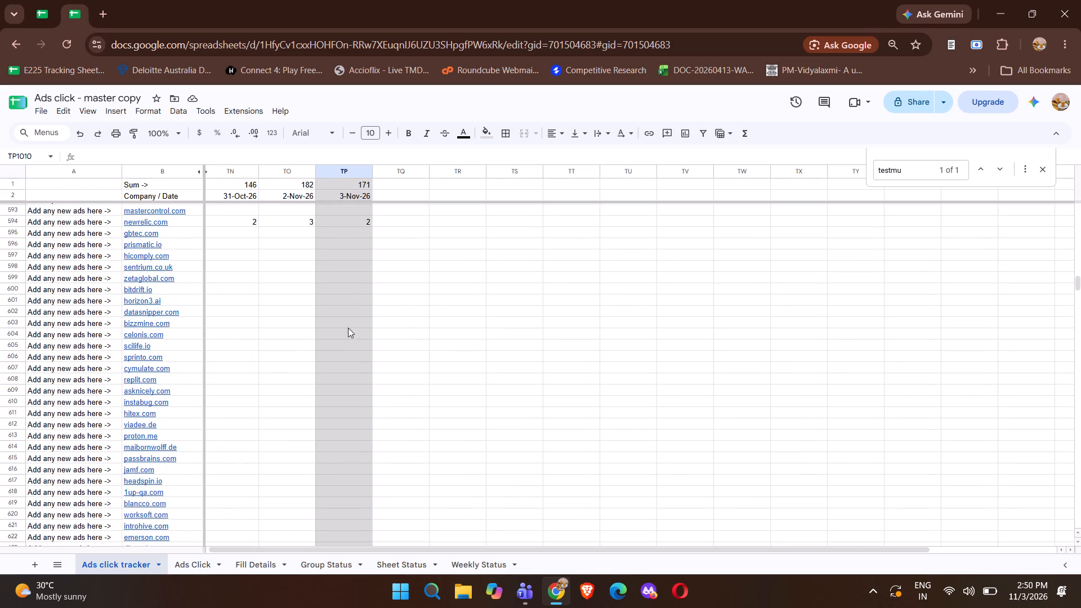
pyautogui.scroll(6, 348, 328)
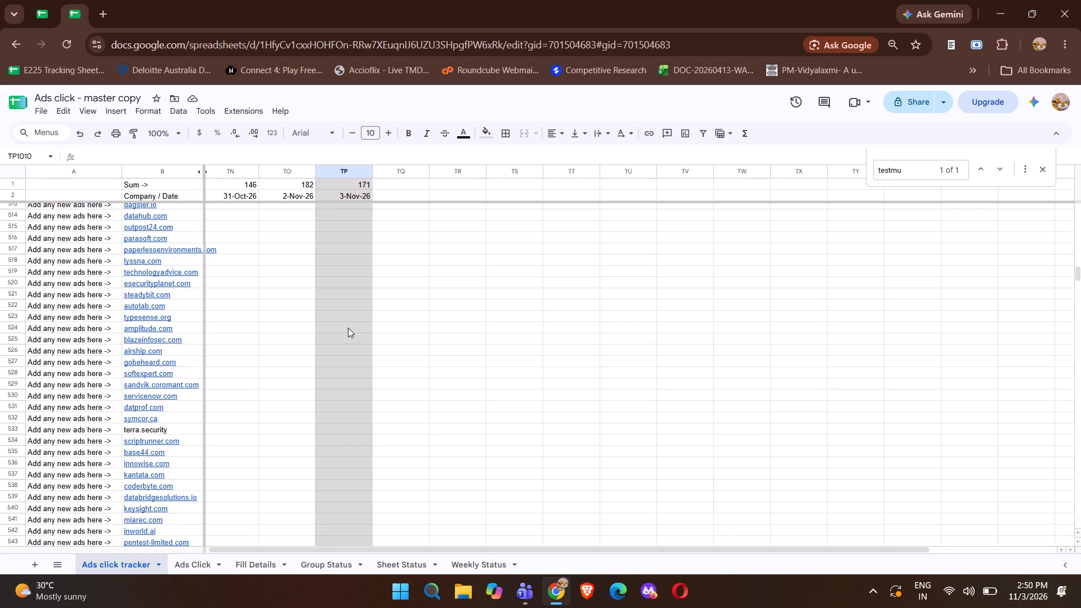
pyautogui.scroll(3, 348, 328)
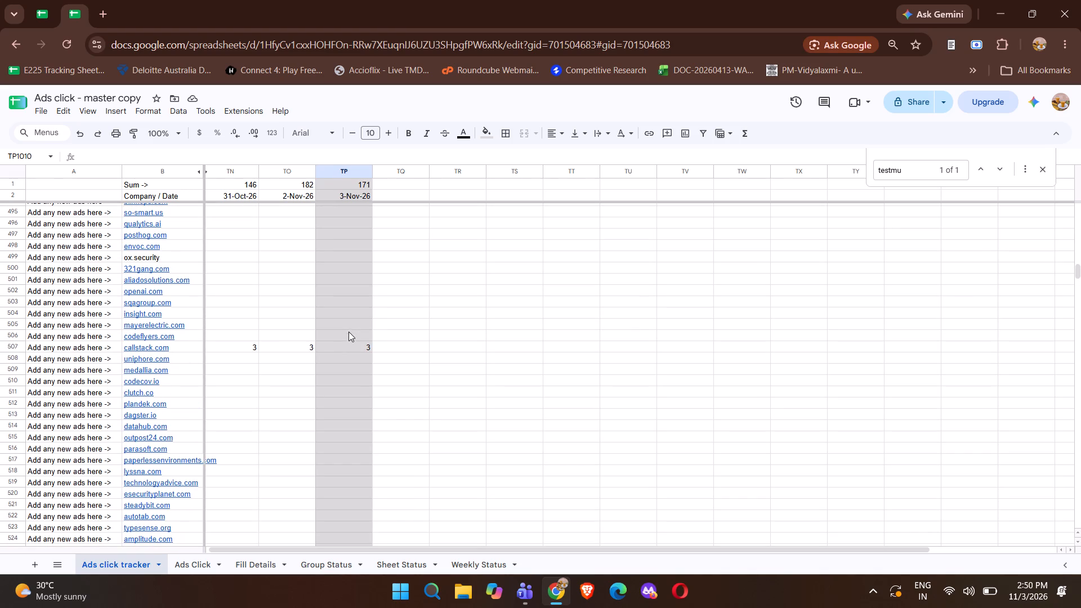
pyautogui.click(337, 355)
pyautogui.press('2')
pyautogui.press('Return')
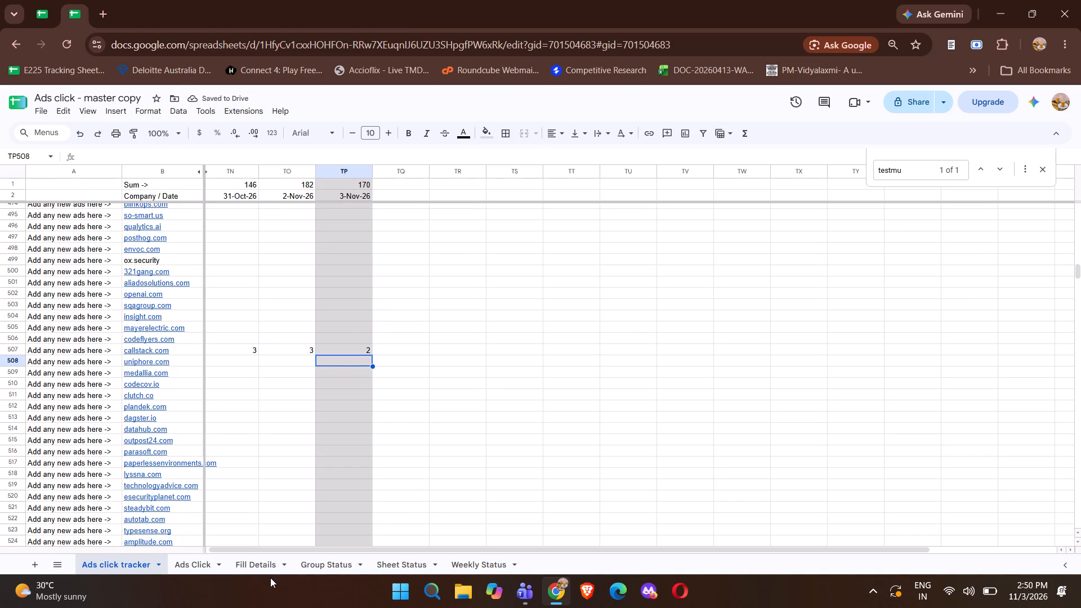
# Compare the Ads and Fill details totals on the Ads Click sheet.
pyautogui.click(260, 566)
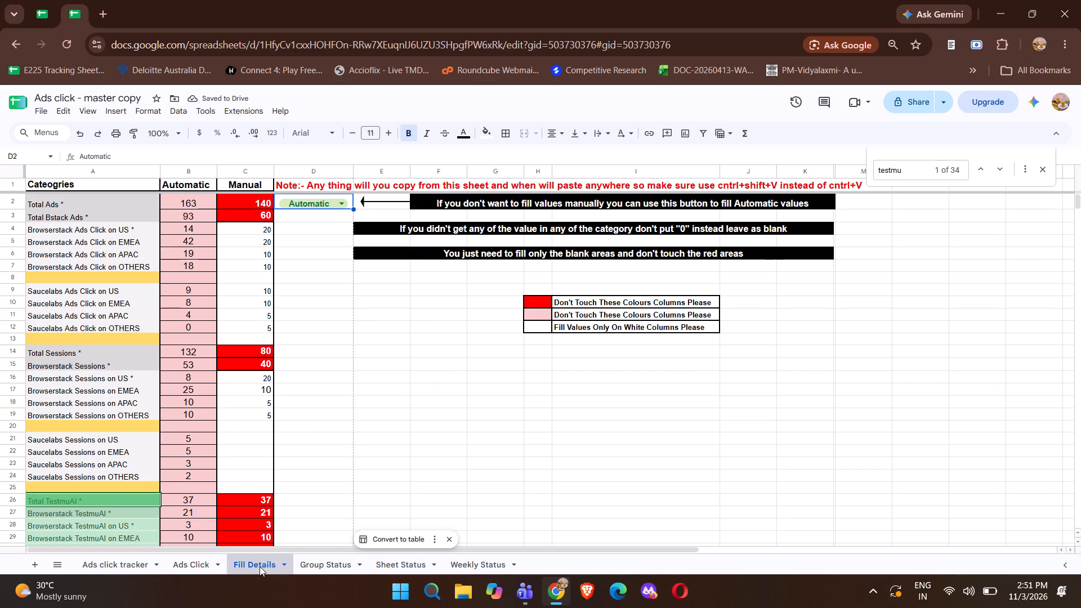
pyautogui.click(323, 564)
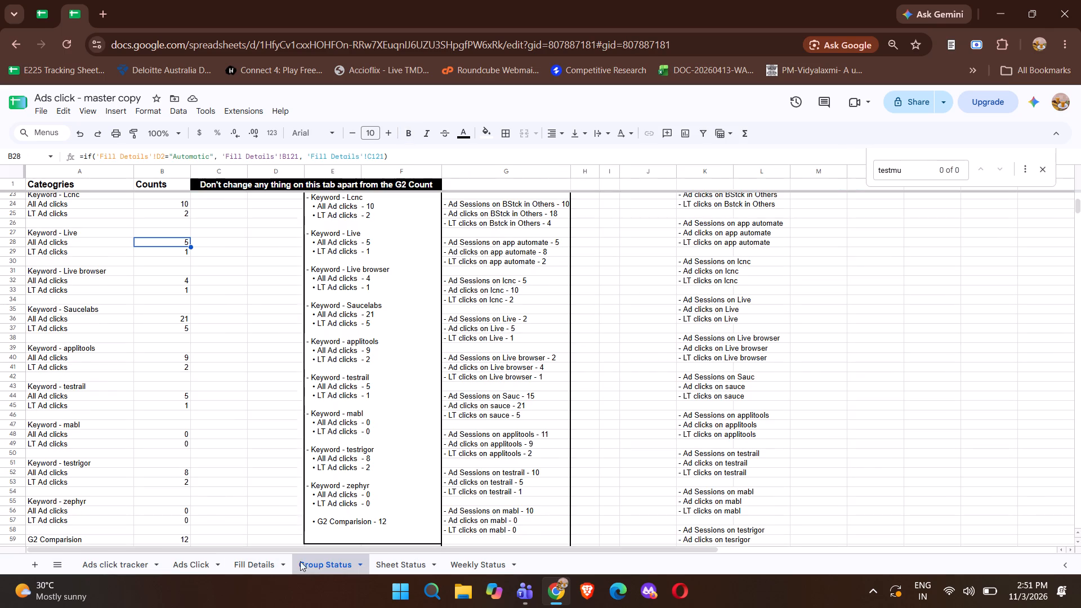
pyautogui.click(200, 566)
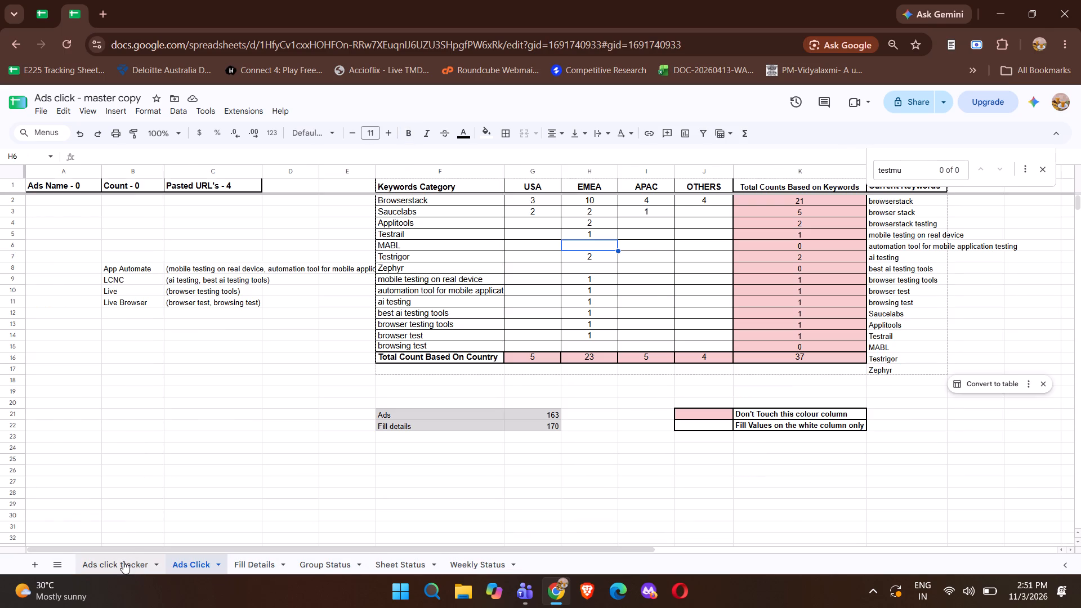
# Set the 3-Nov-26 count of saucelabs.com to 2 in the Ads click tracker sheet.
pyautogui.click(123, 561)
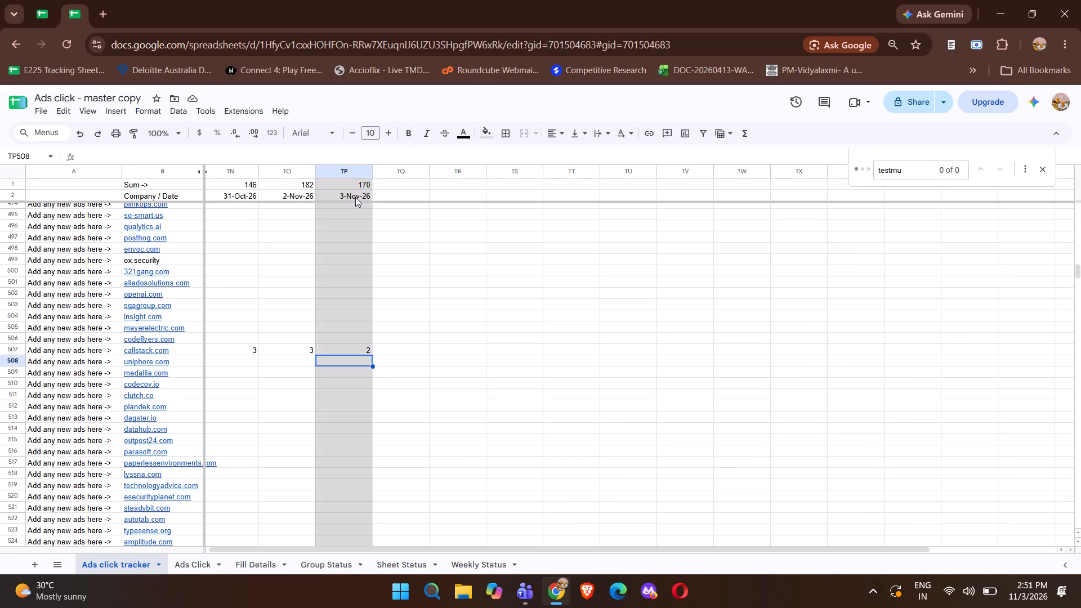
pyautogui.click(352, 197)
pyautogui.press('Down')
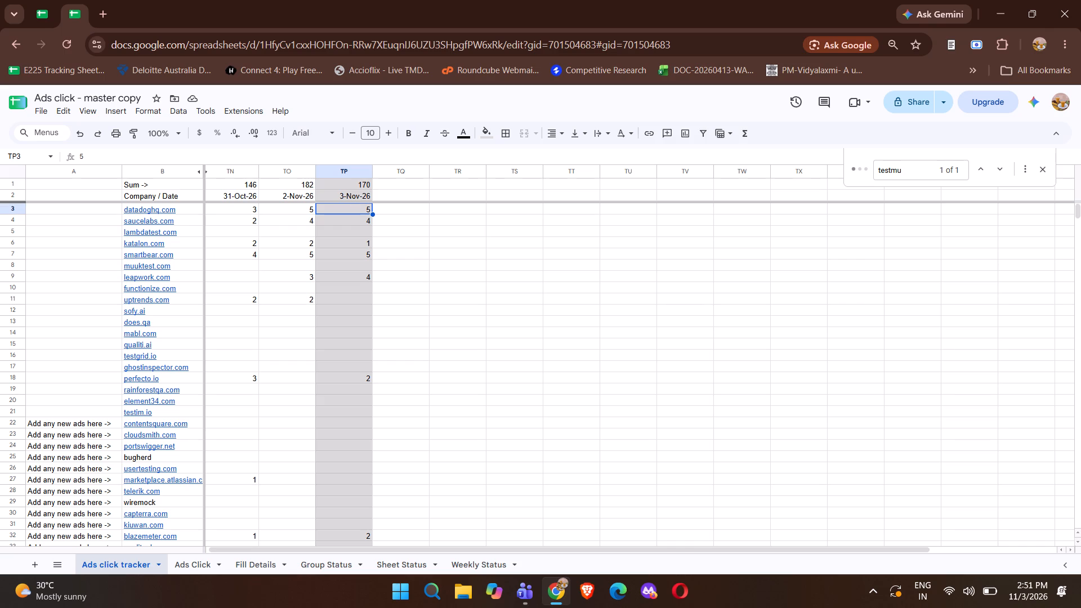
pyautogui.click(345, 210)
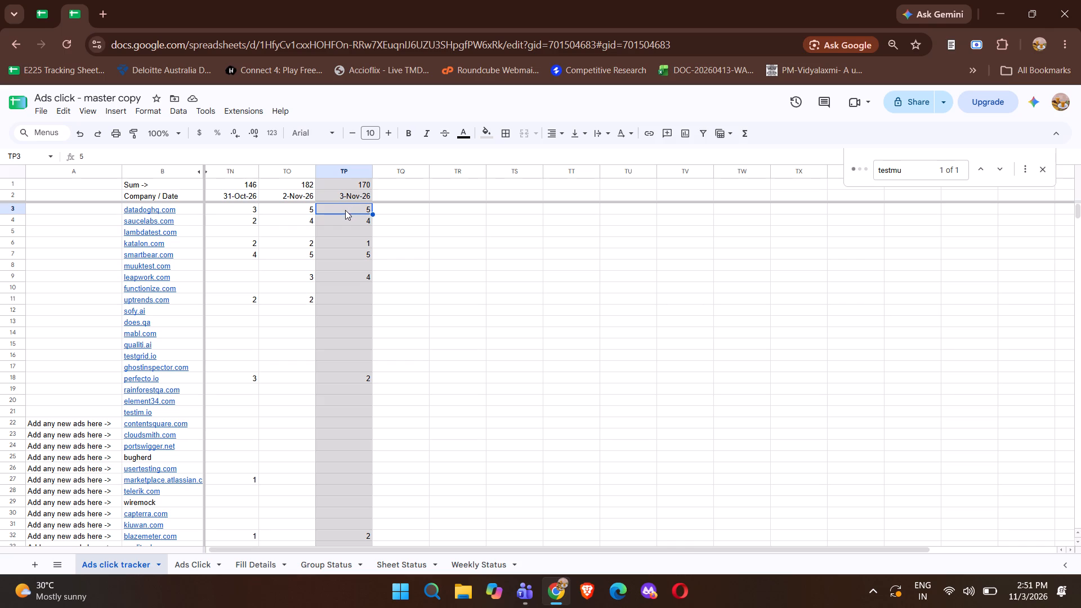
pyautogui.click(354, 220)
pyautogui.press('2')
pyautogui.press('Return')
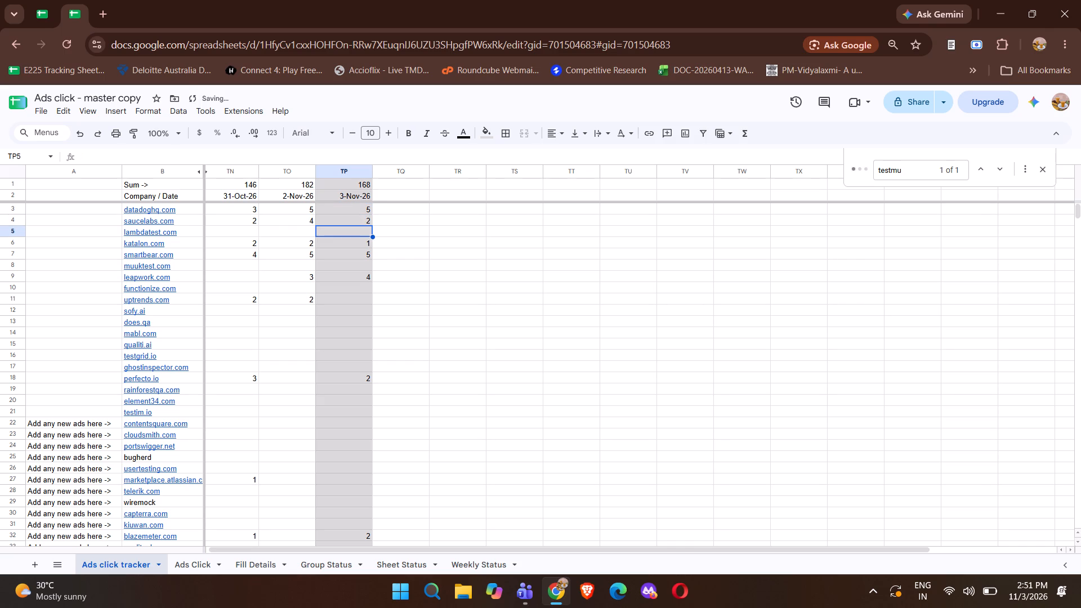
# Set the 3-Nov-26 count of smartbear.com to 3.
pyautogui.click(355, 252)
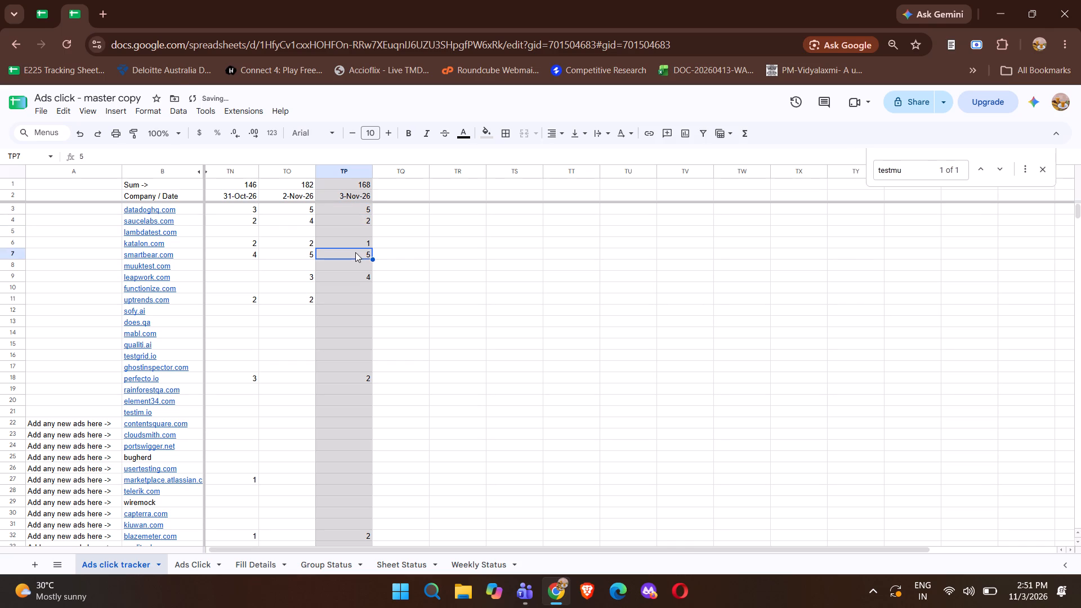
pyautogui.press('3')
pyautogui.press('Return')
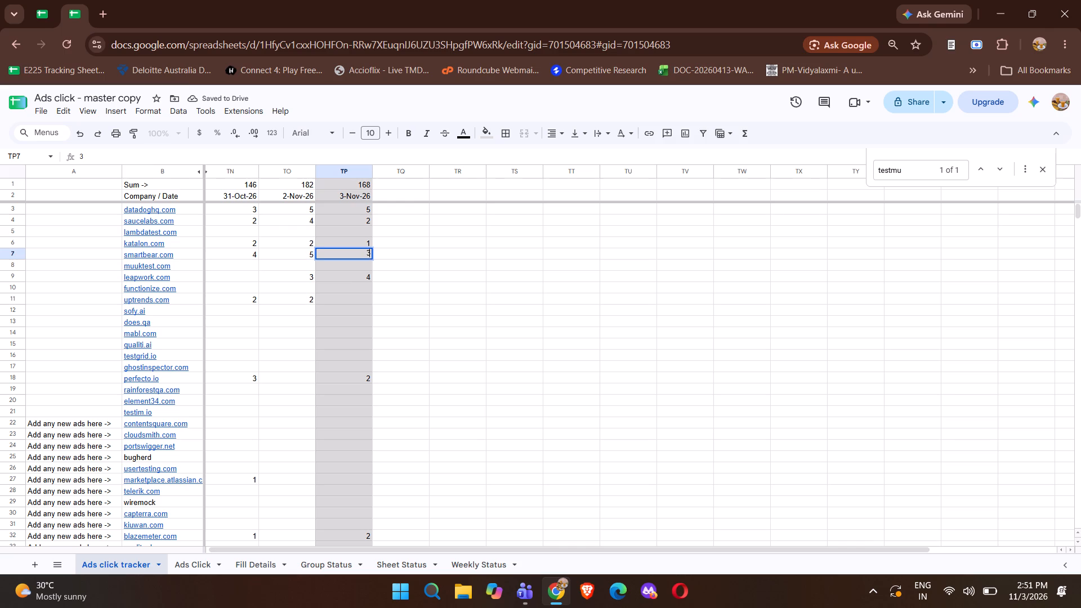
# Set the 3-Nov-26 count of leapwork.com to 2.
pyautogui.click(358, 276)
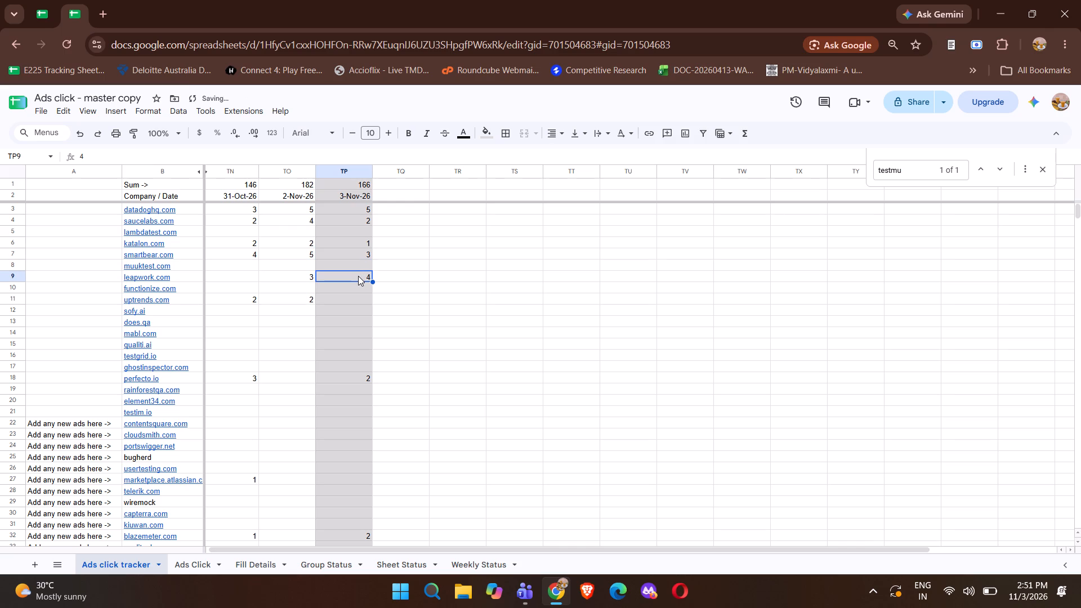
pyautogui.press('2')
pyautogui.press('Return')
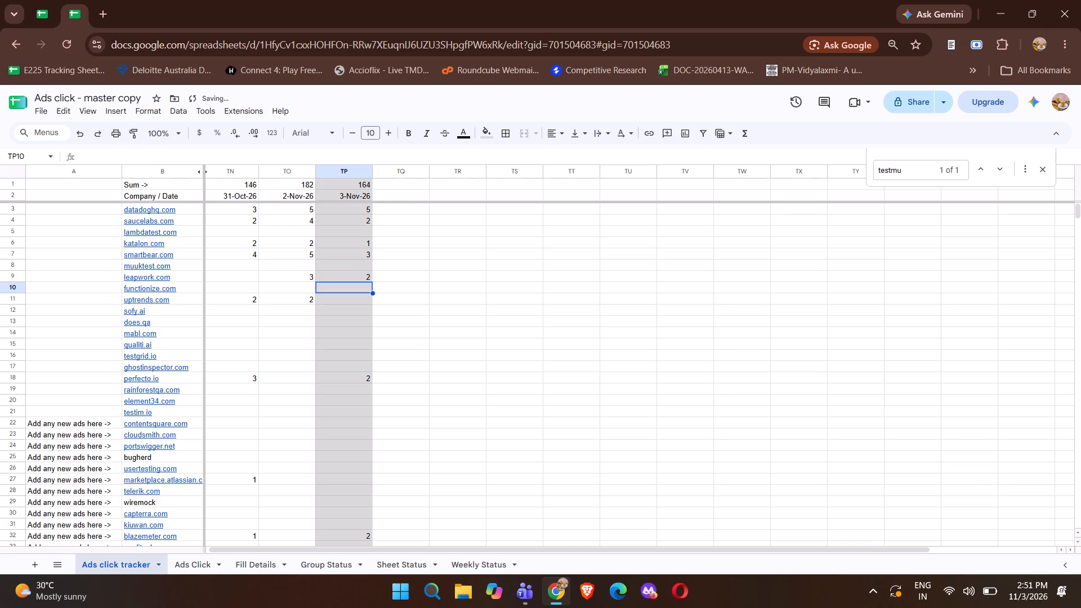
# Set the 3-Nov-26 count of blazemeter.com to 1.
pyautogui.scroll(-1, 358, 276)
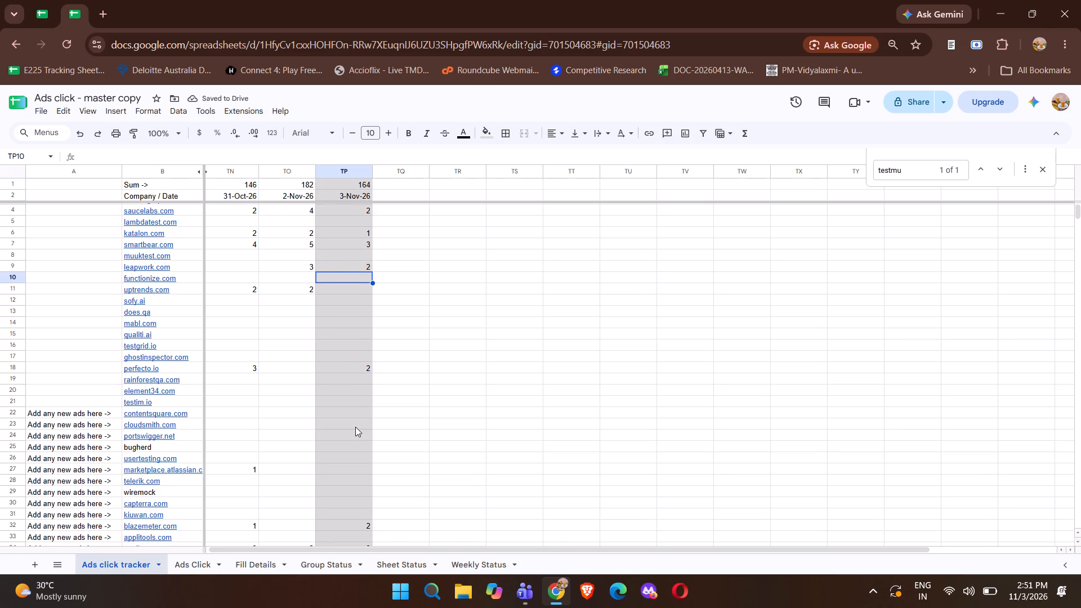
pyautogui.scroll(-1, 355, 427)
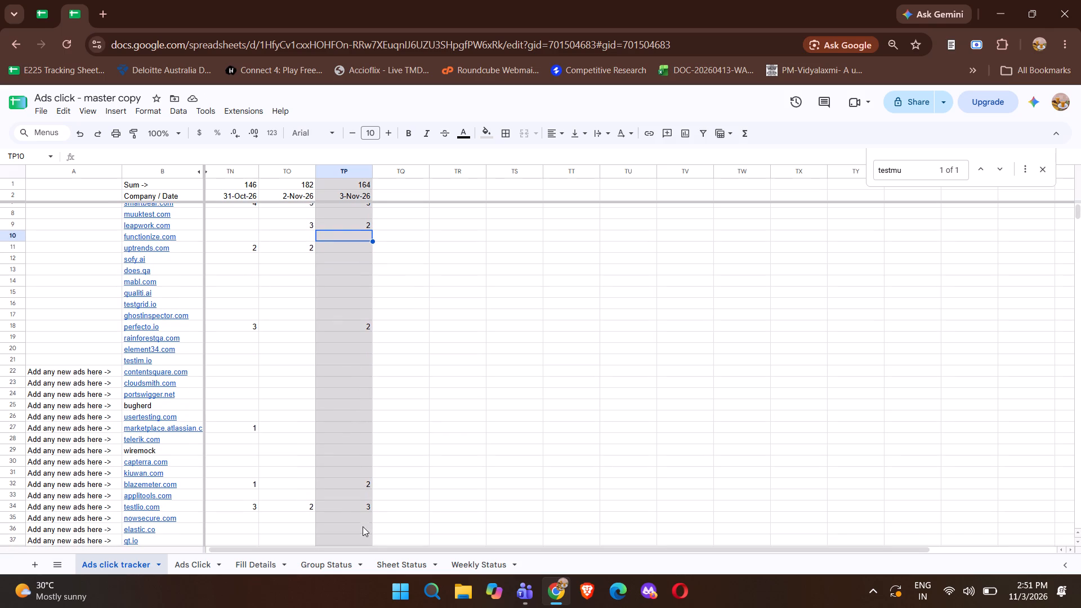
pyautogui.click(346, 481)
pyautogui.press('1')
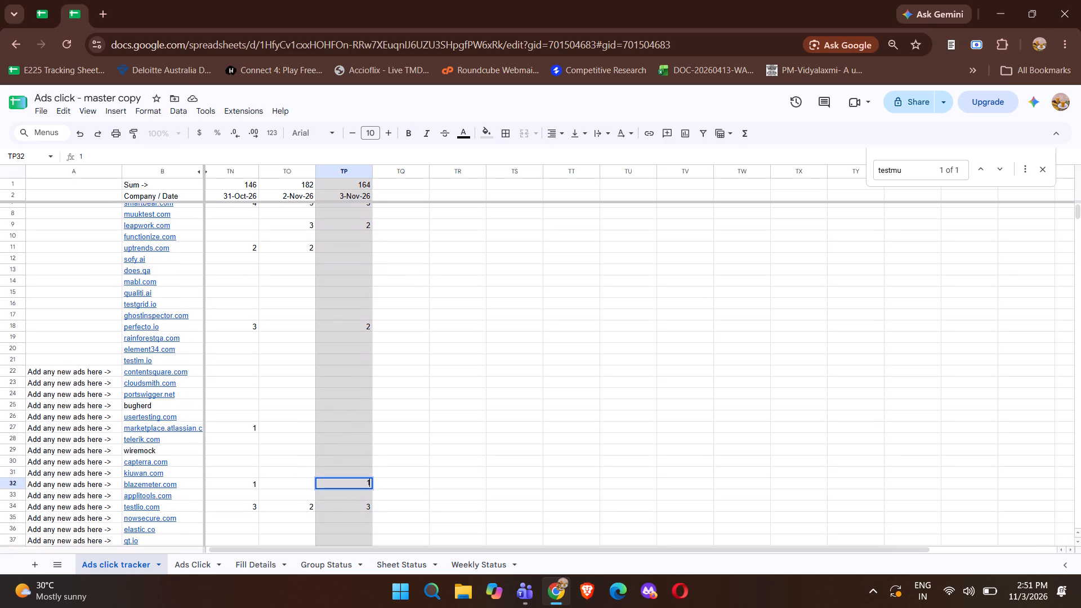
pyautogui.press('Return')
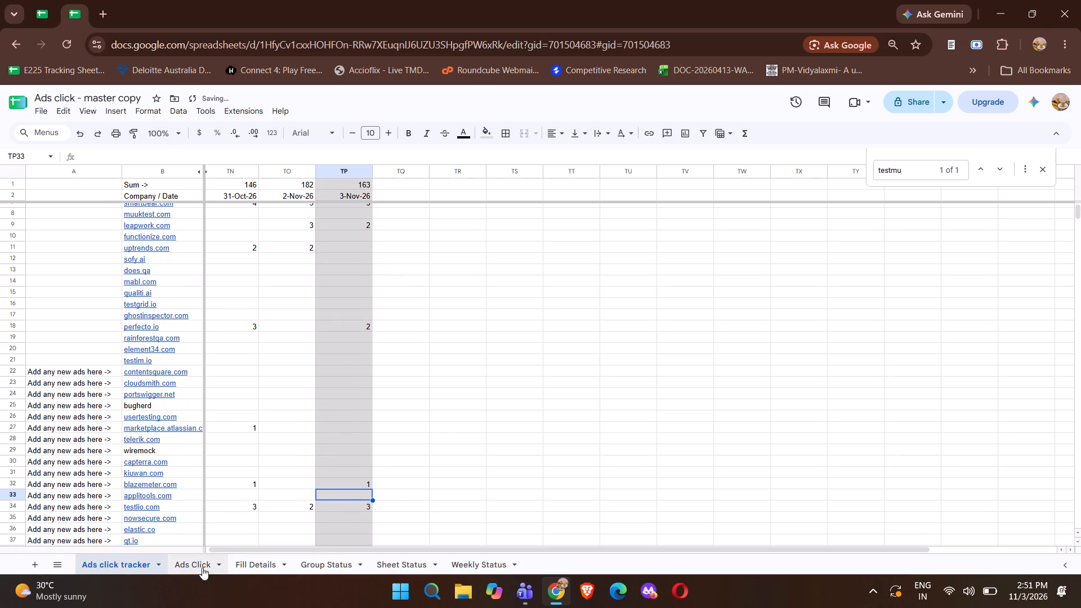
# Recheck the Ads total against the Fill details total on the Ads Click sheet.
pyautogui.click(195, 564)
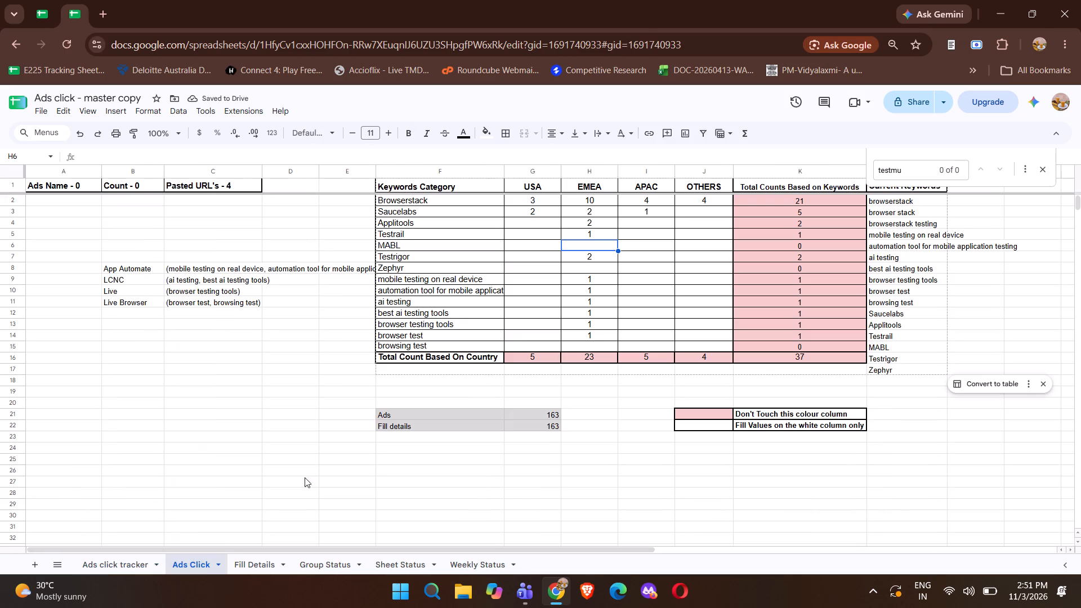
pyautogui.click(258, 433)
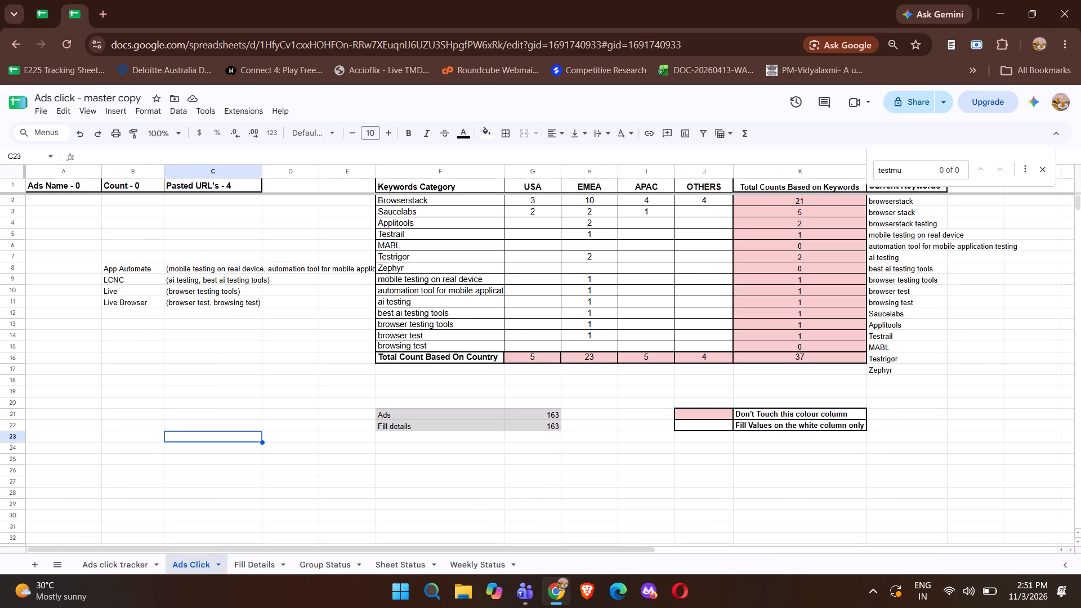
# Switch to the task test spreadsheet and view the 3 Nov 2026 rows of its review sites company names sheet.
pyautogui.hotkey('shift', '~')
pyautogui.hotkey('ctrl', 'Tab')
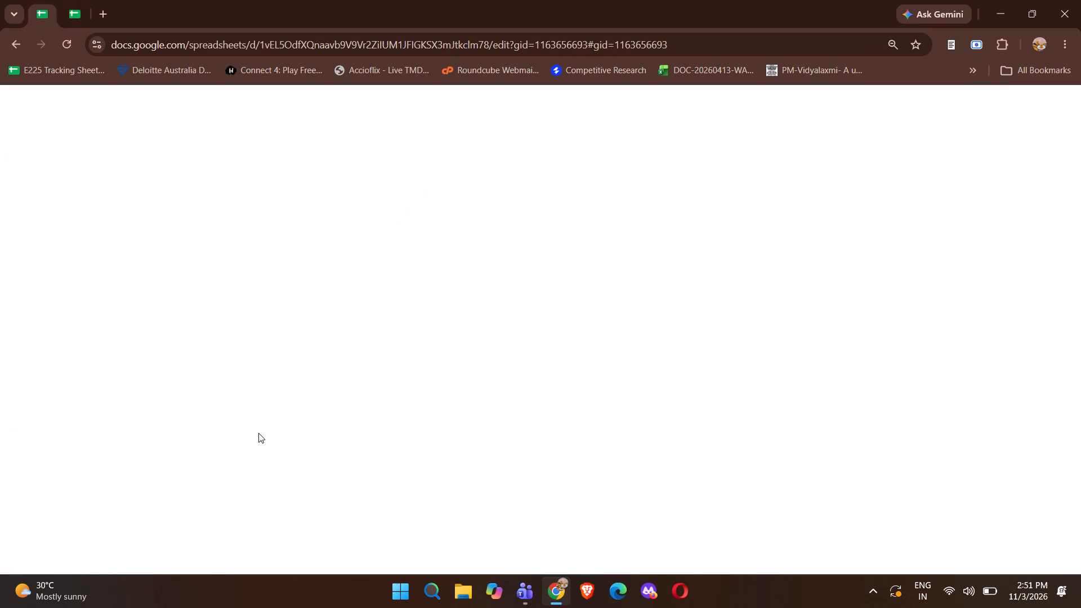
pyautogui.scroll(2, 258, 433)
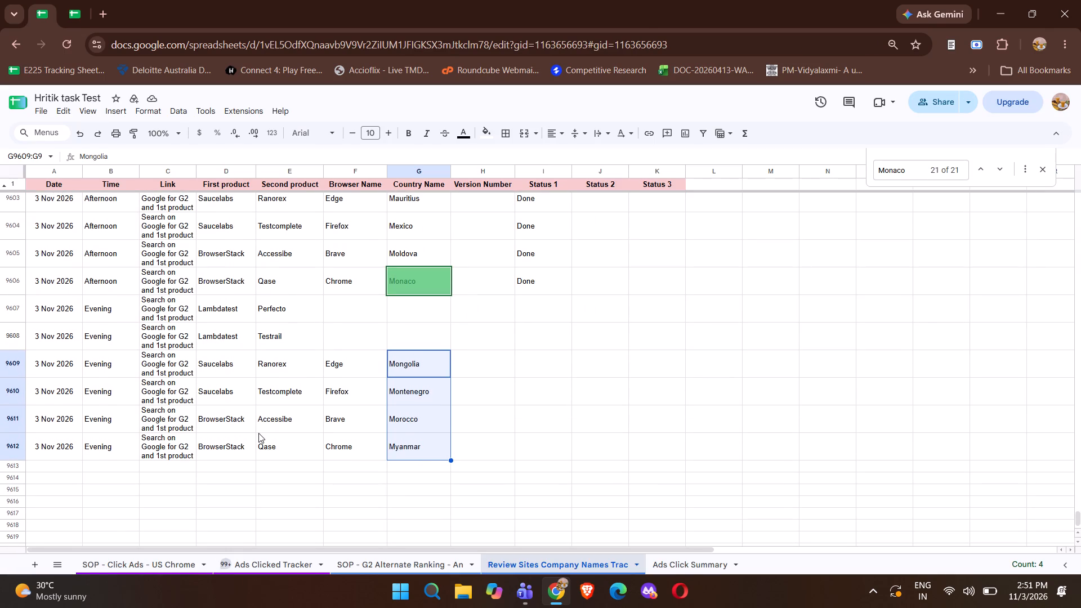